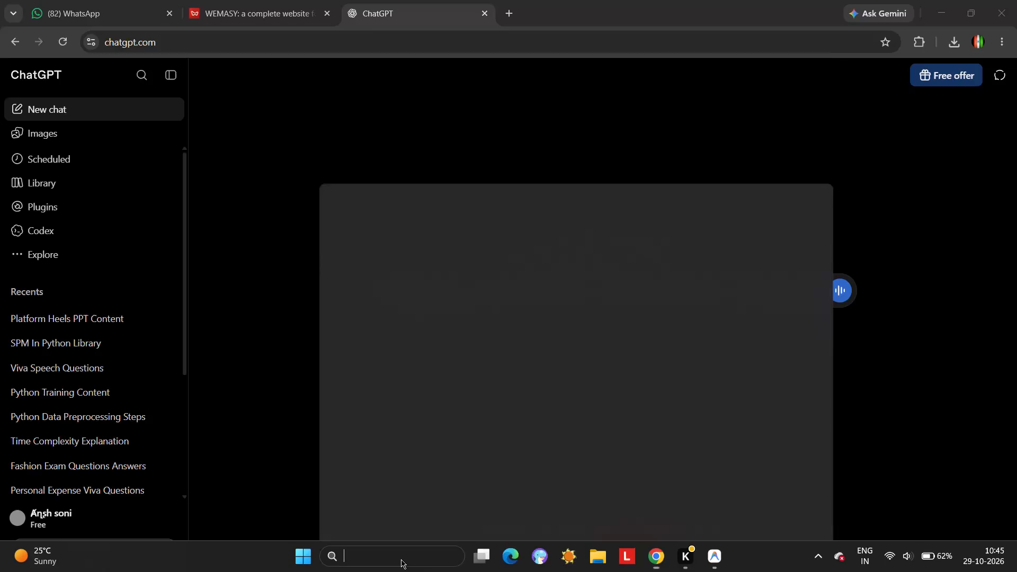
pyautogui.write('port')
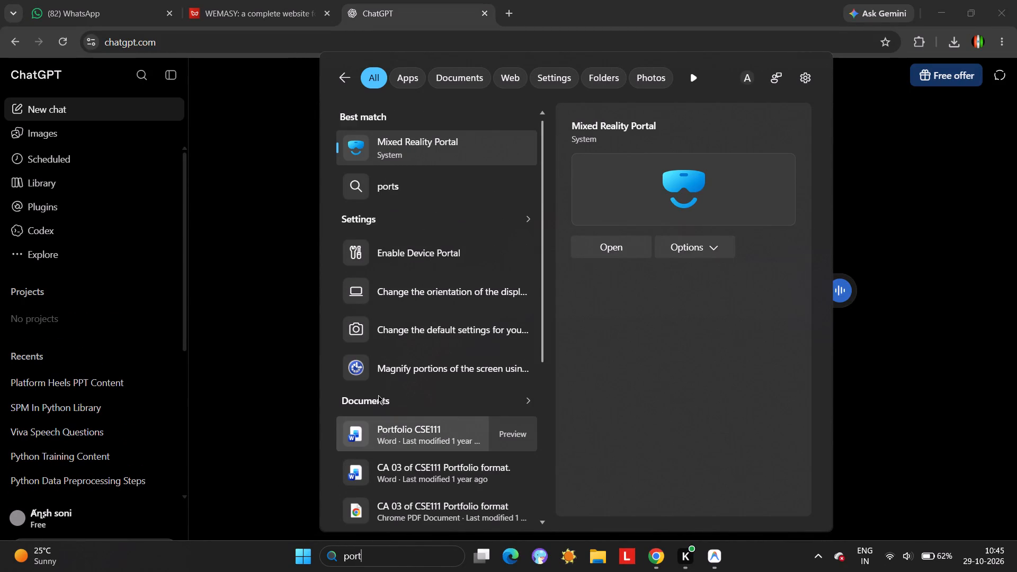
pyautogui.doubleClick(422, 436)
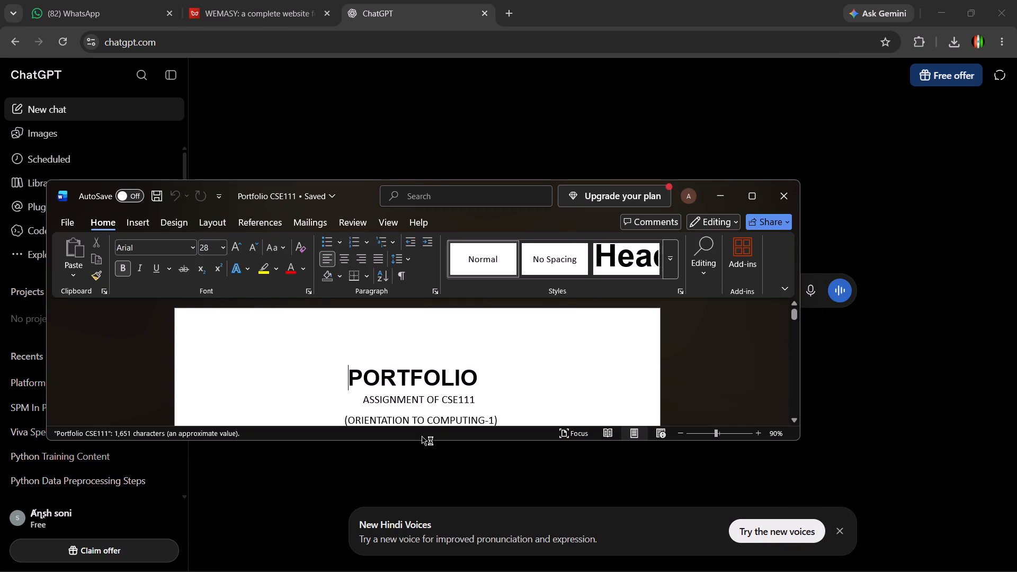
pyautogui.click(747, 202)
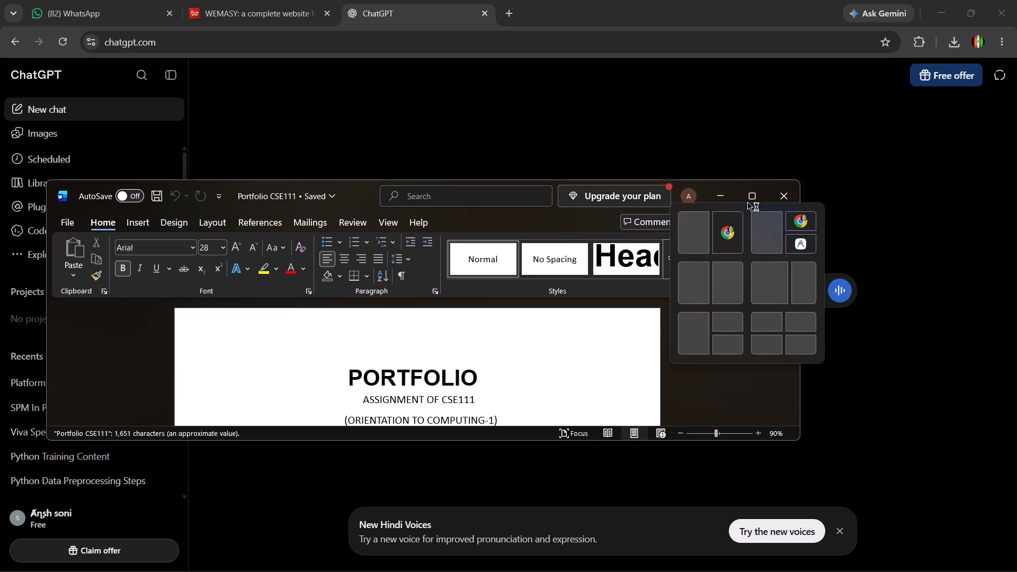
pyautogui.click(747, 202)
pyautogui.click(750, 187)
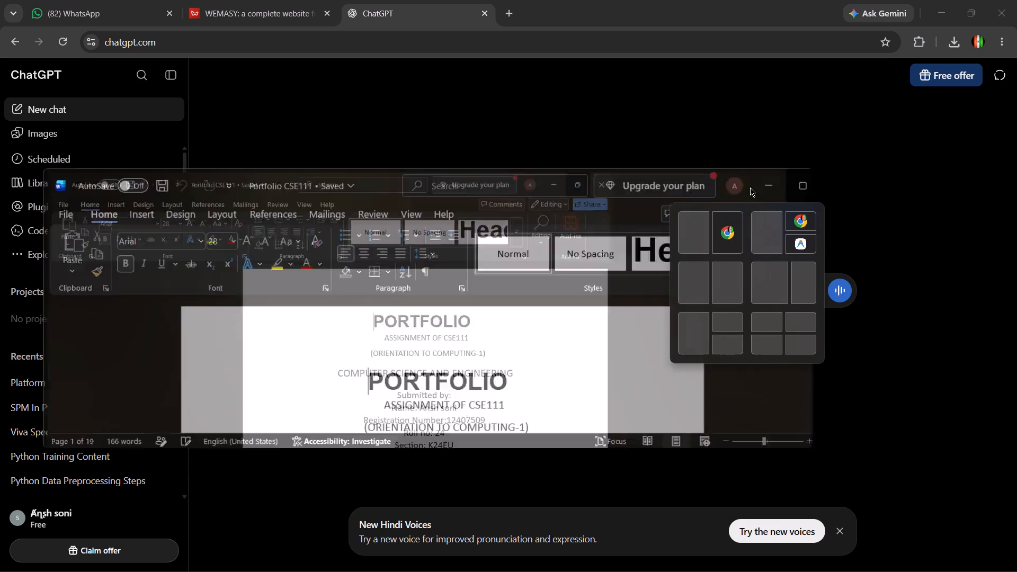
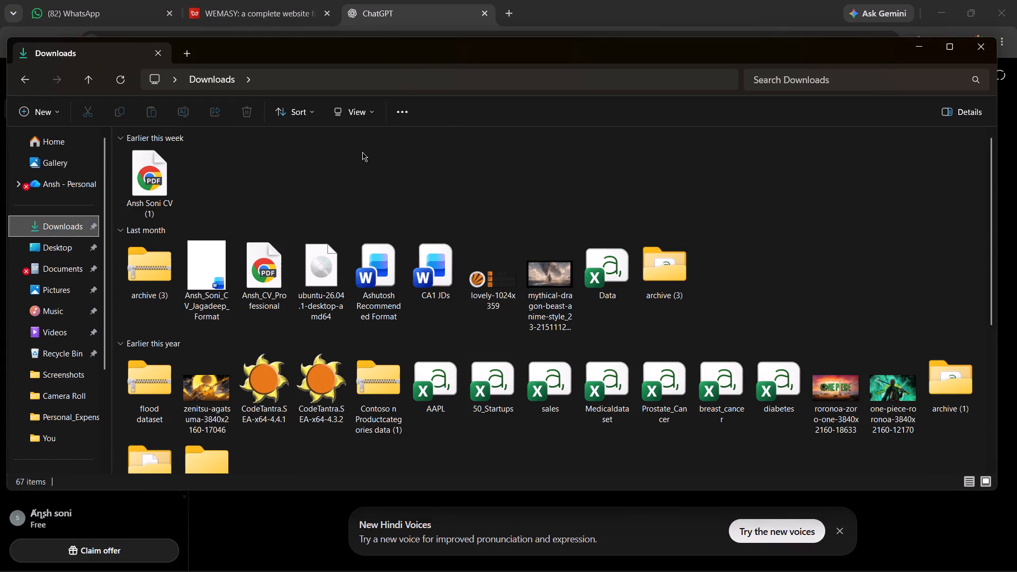
pyautogui.scroll(-2, 362, 152)
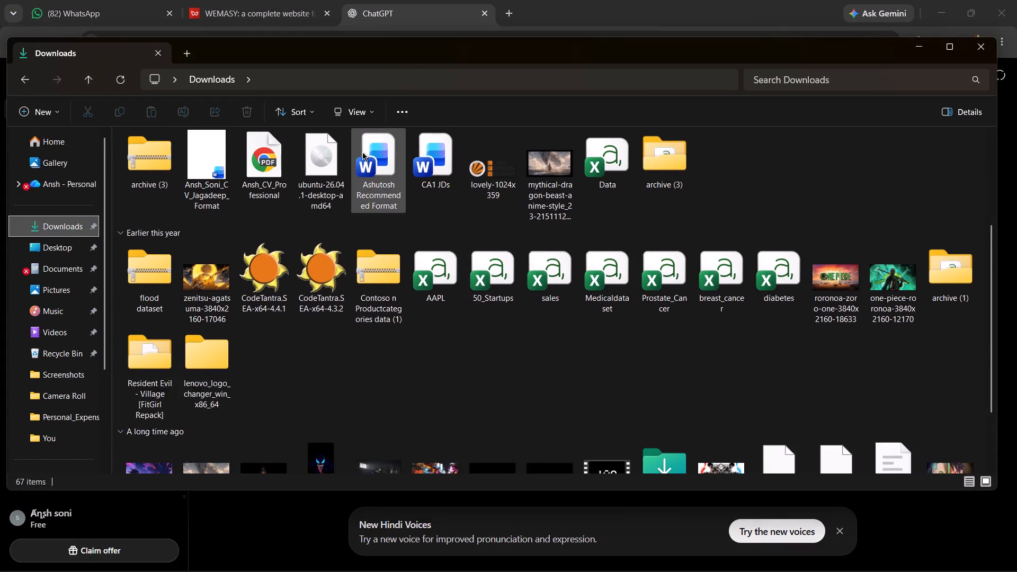
pyautogui.scroll(-3, 362, 152)
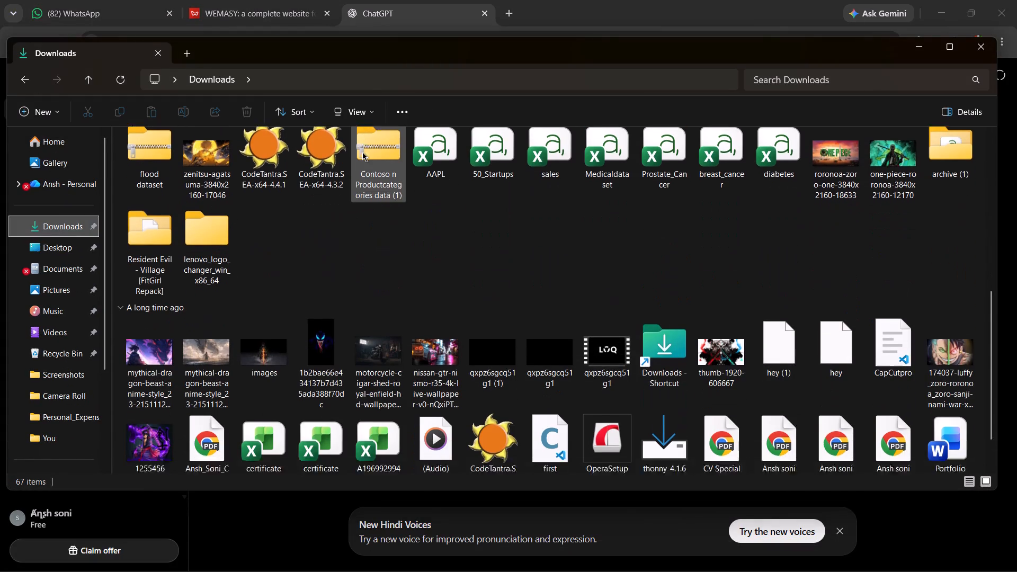
pyautogui.scroll(-1, 362, 152)
pyautogui.scroll(-1, 497, 138)
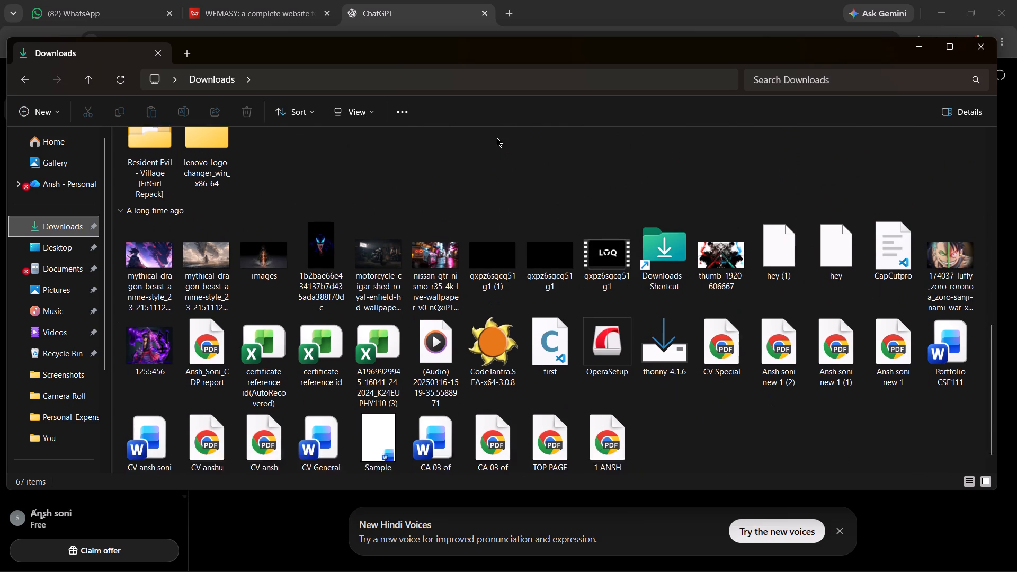
pyautogui.scroll(-1, 497, 138)
pyautogui.scroll(-1, 382, 327)
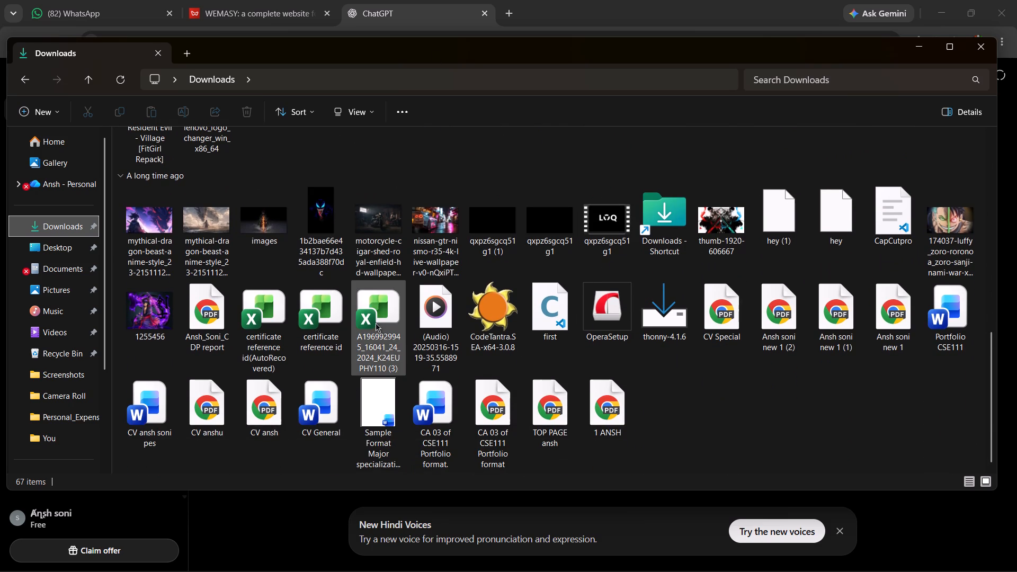
# Open the Word CV whose name ends in "pes" from Downloads, review it from Projects down to Education, and close it.
pyautogui.doubleClick(149, 398)
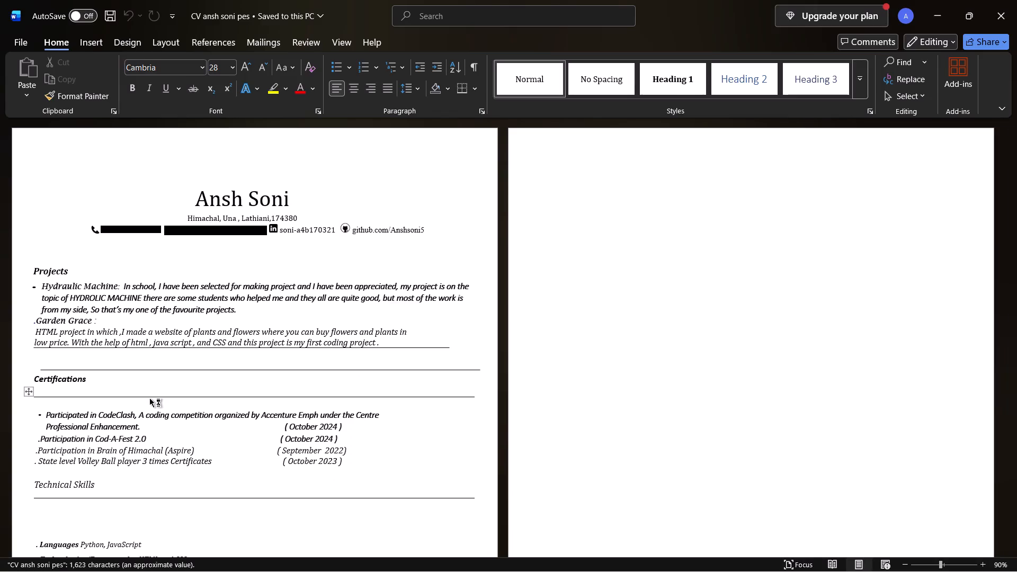
pyautogui.scroll(-2, 350, 403)
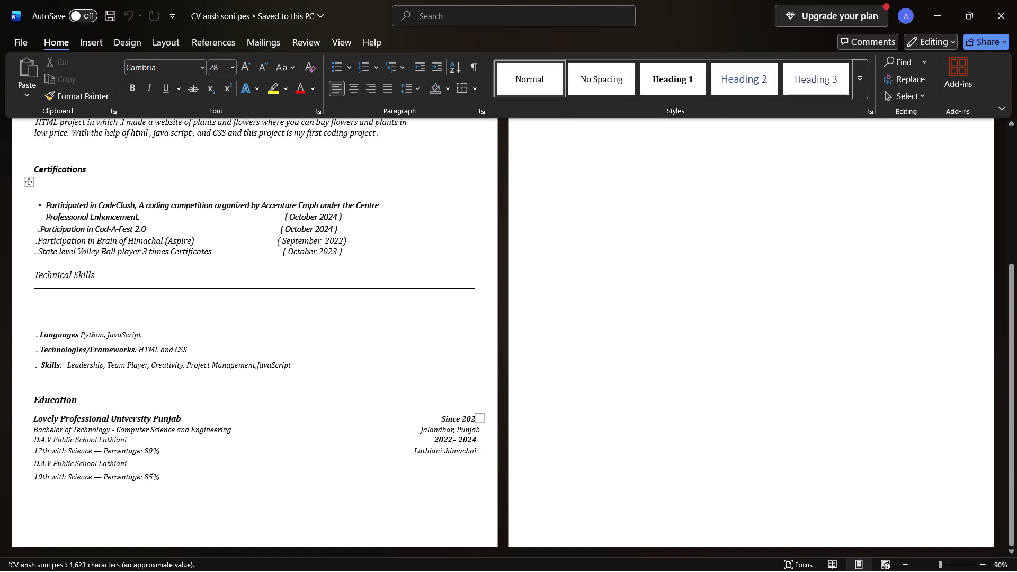
pyautogui.scroll(-5, 350, 403)
pyautogui.scroll(1, 350, 403)
pyautogui.scroll(-1, 350, 403)
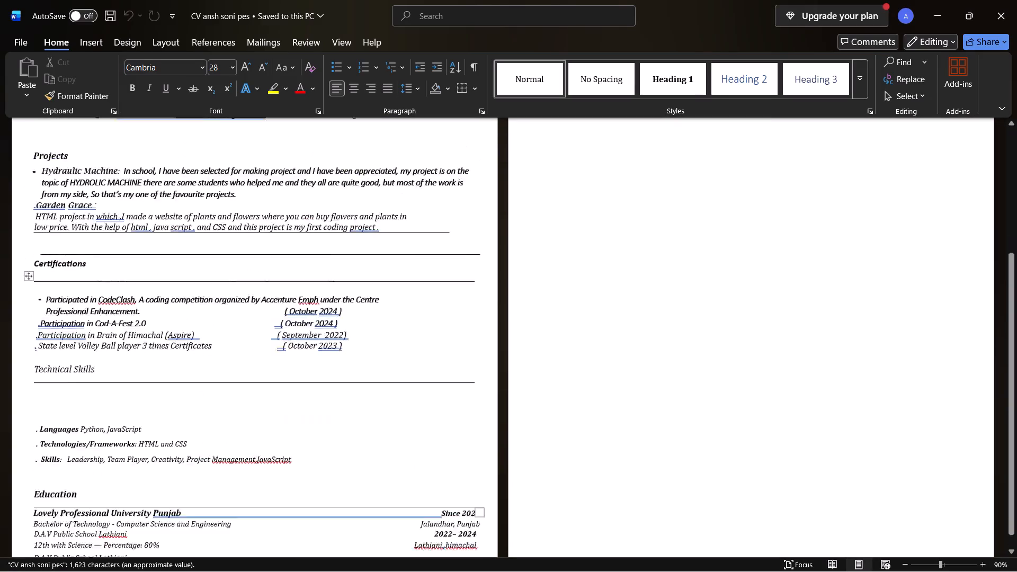
pyautogui.scroll(-2, 350, 403)
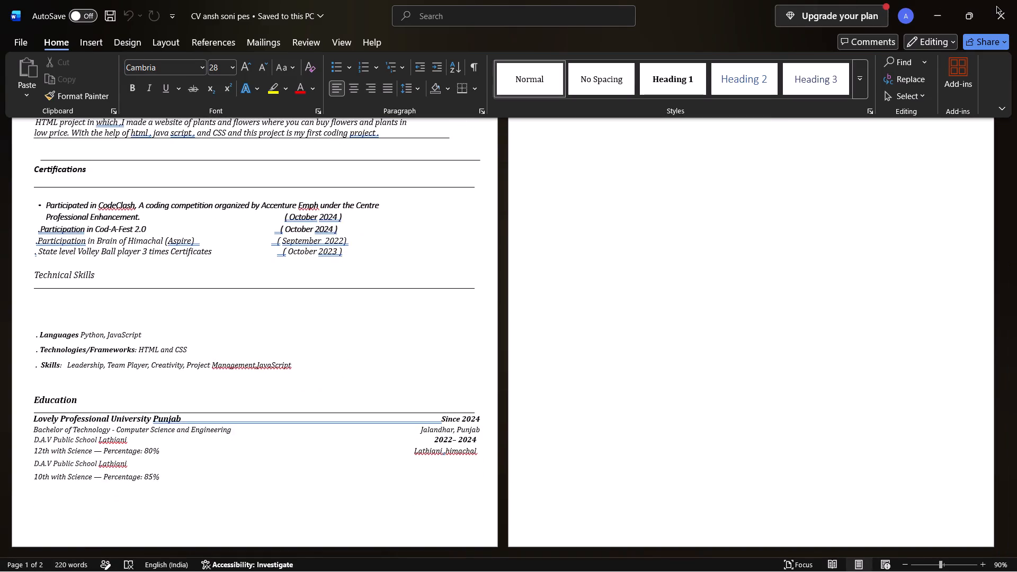
pyautogui.click(996, 6)
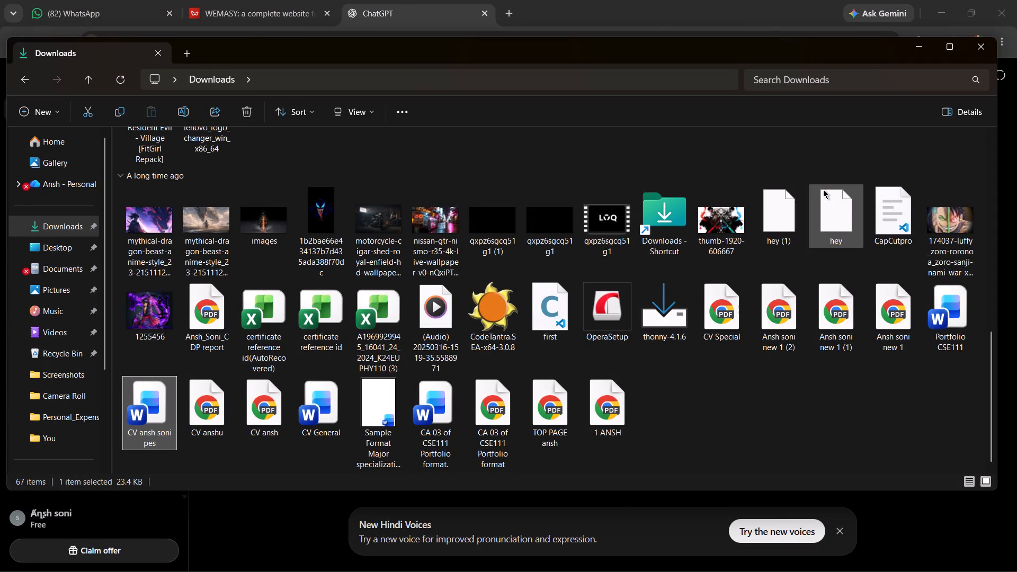
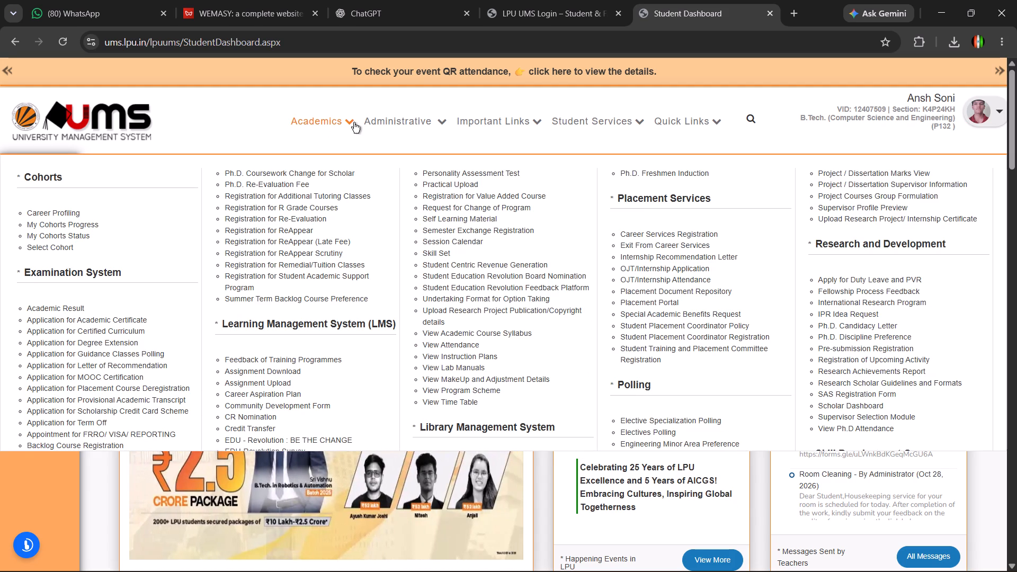
# Find Placement Portal in the UMS navigation search list, open it and dismiss the Pending Details notice.
pyautogui.scroll(-1, 399, 154)
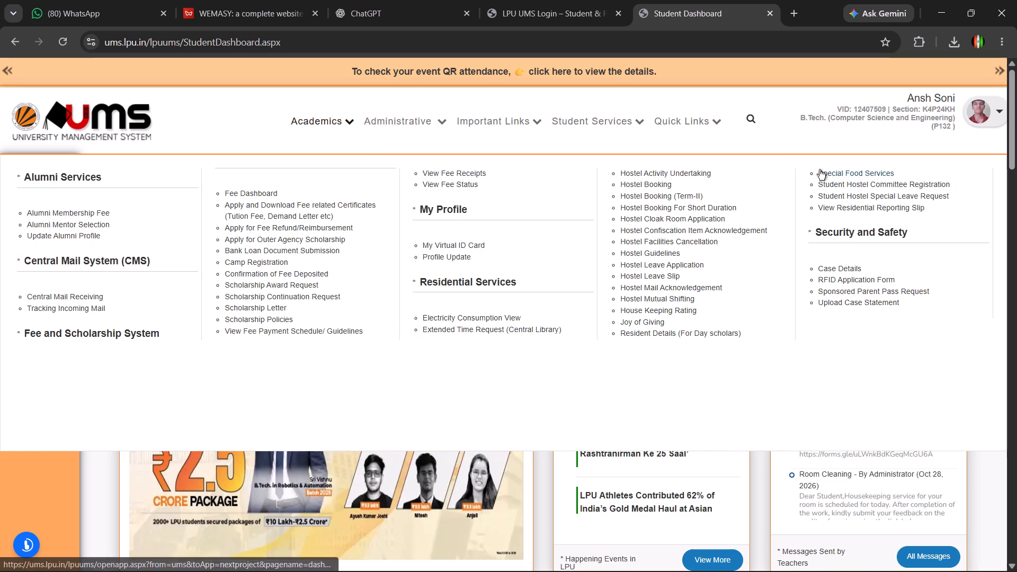
pyautogui.click(752, 120)
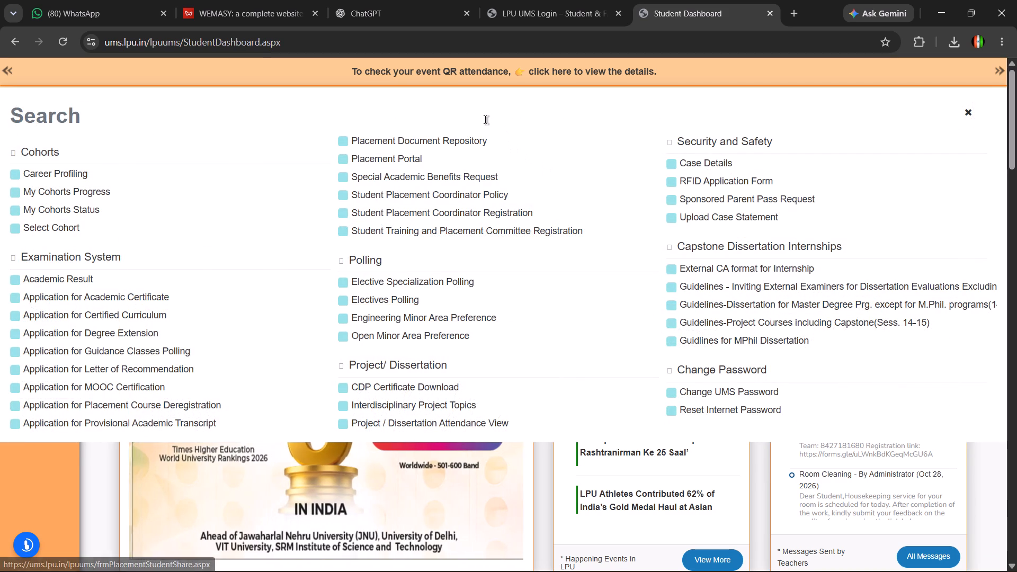
pyautogui.click(344, 157)
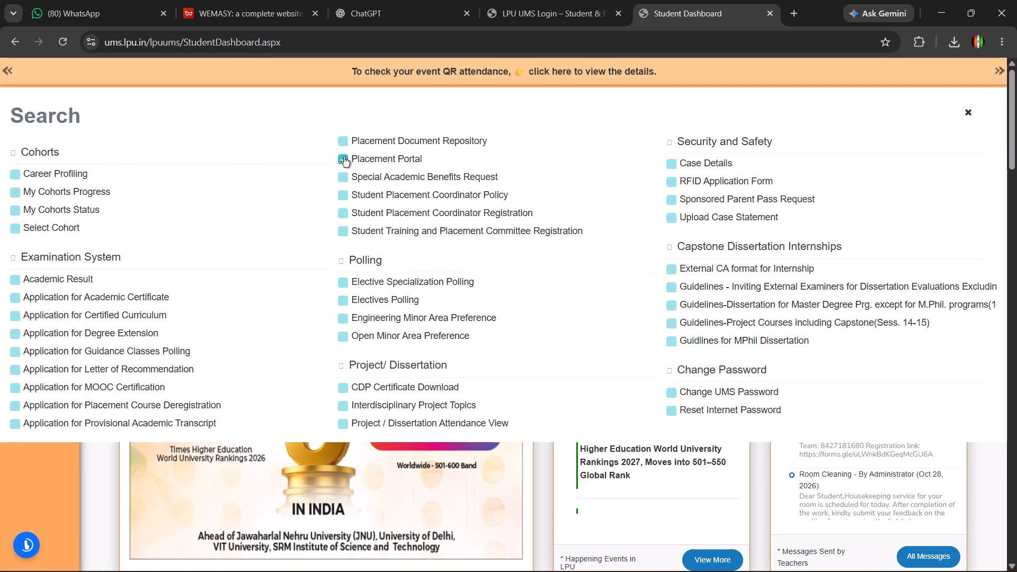
pyautogui.click(388, 156)
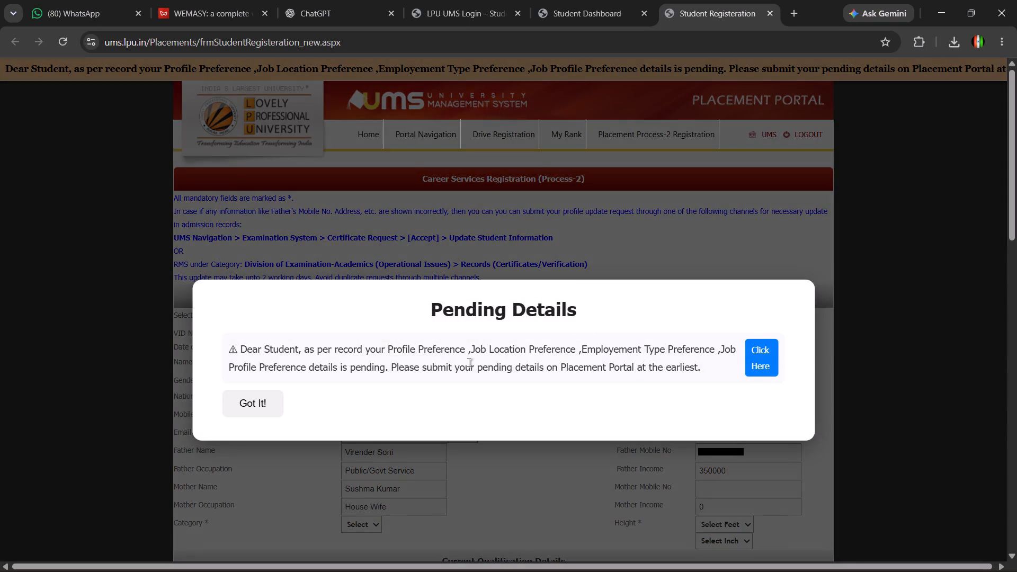
pyautogui.click(248, 402)
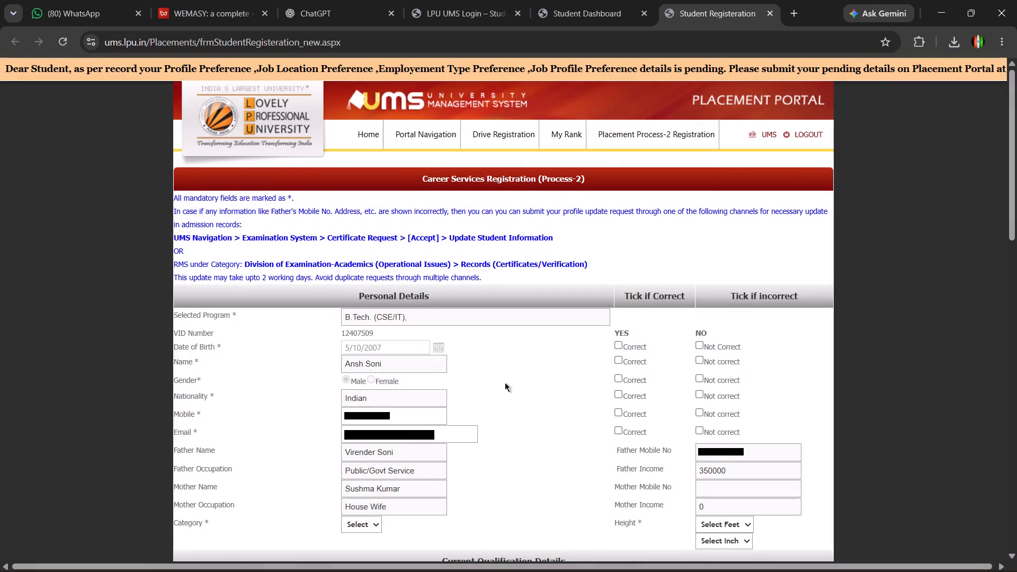
# Look through the Career Services Registration (Process-2) form, from Personal Details down to the CV upload field, and return to its beginning.
pyautogui.scroll(-2, 505, 382)
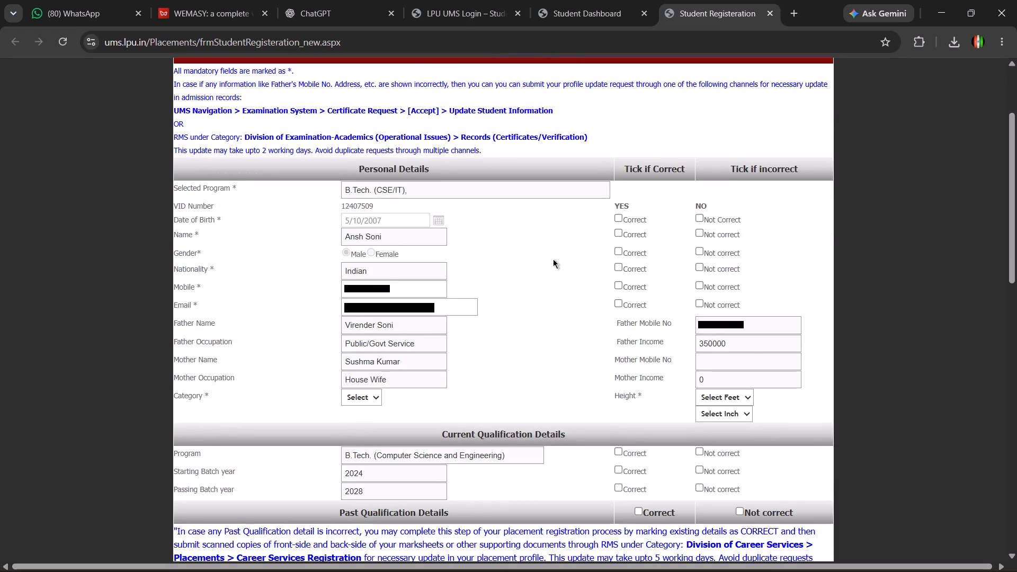
pyautogui.scroll(-5, 553, 259)
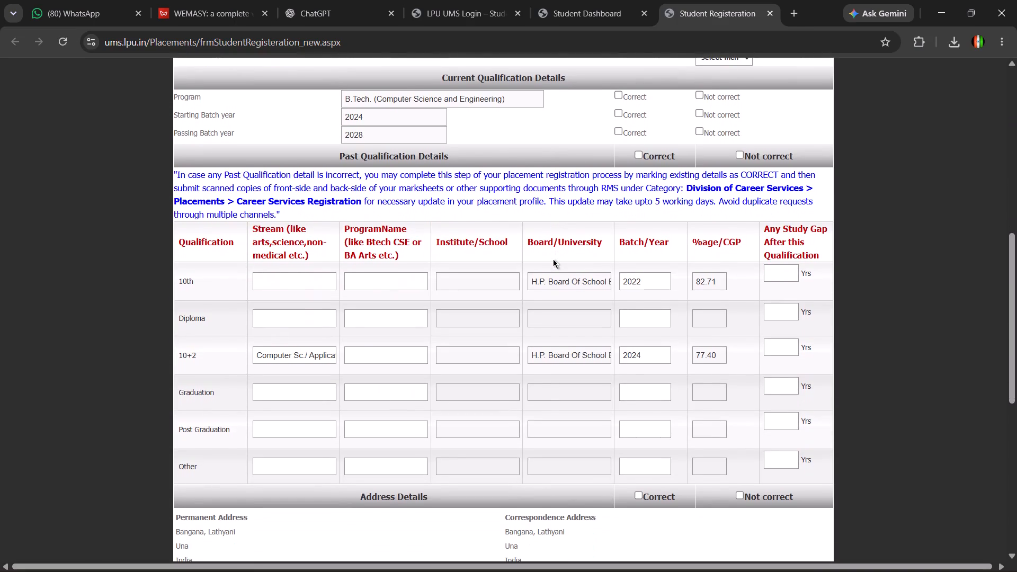
pyautogui.scroll(-1, 553, 259)
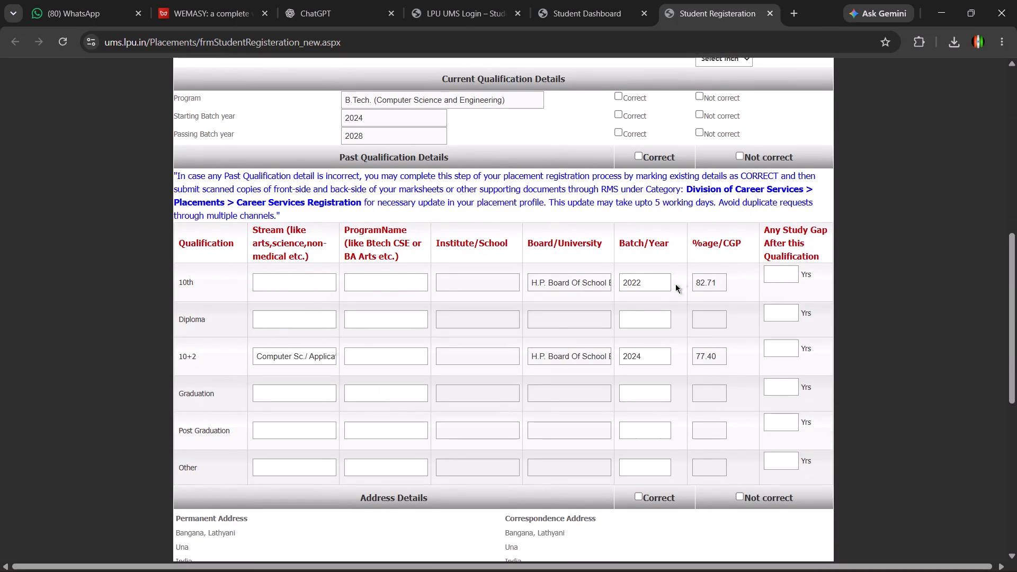
pyautogui.scroll(-2, 575, 261)
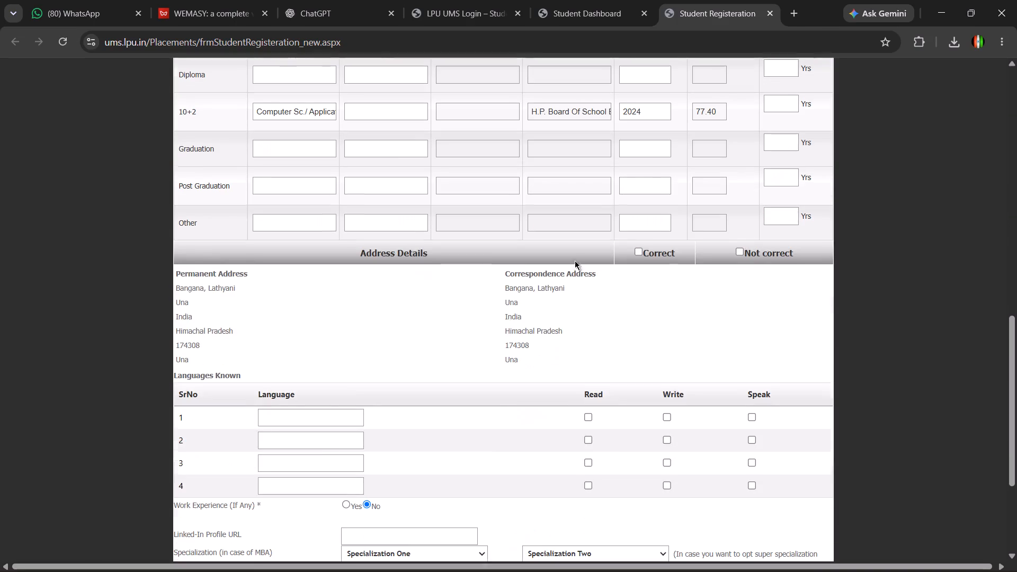
pyautogui.scroll(-1, 553, 253)
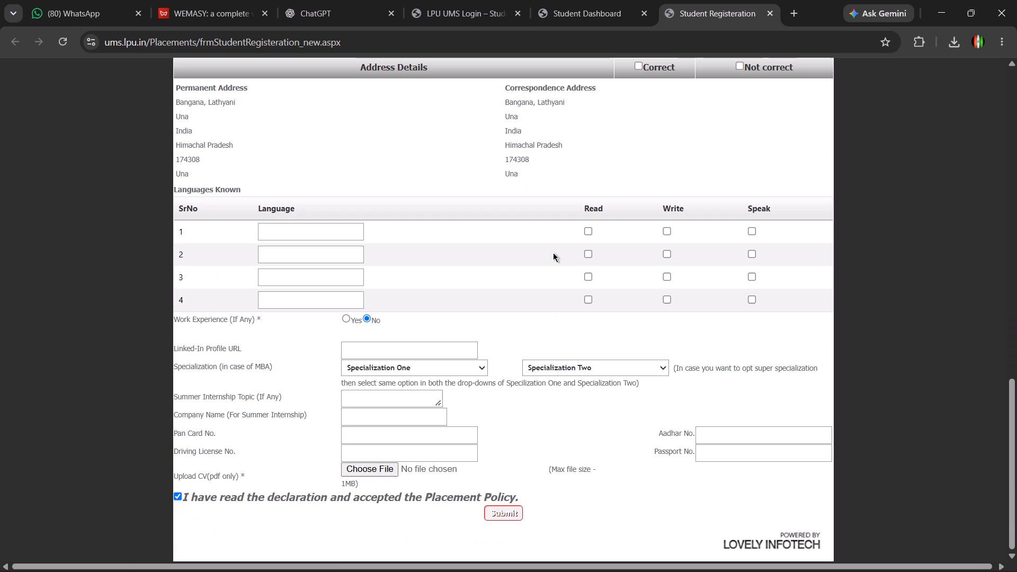
pyautogui.scroll(-2, 553, 253)
pyautogui.scroll(5, 553, 253)
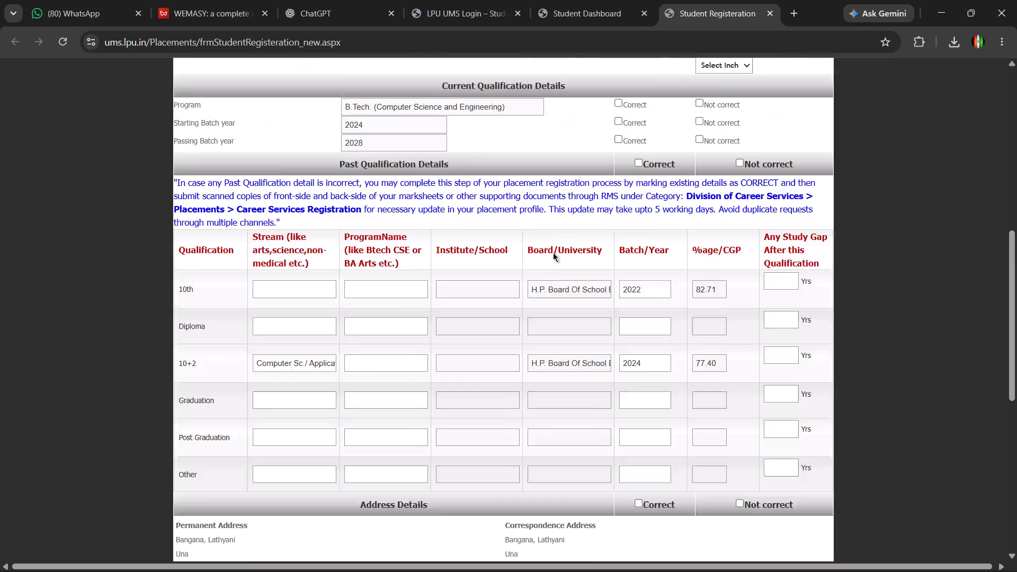
pyautogui.scroll(2, 553, 253)
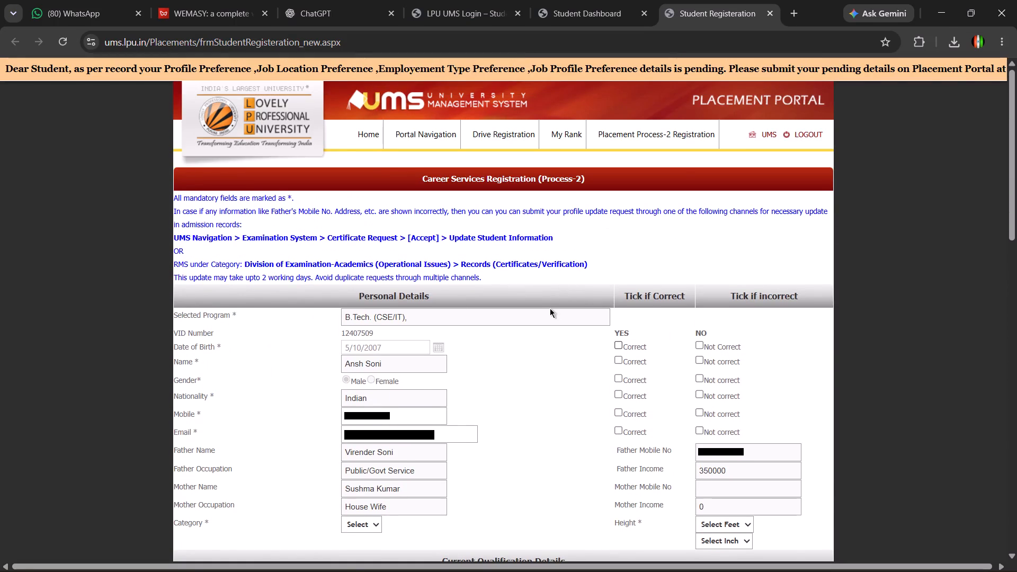
pyautogui.scroll(-2, 576, 244)
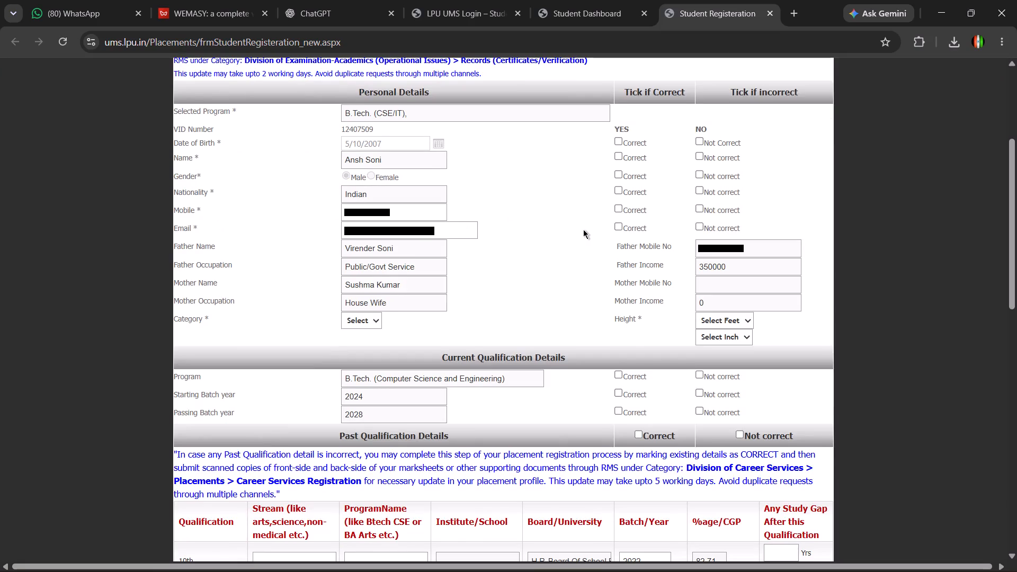
pyautogui.scroll(3, 583, 229)
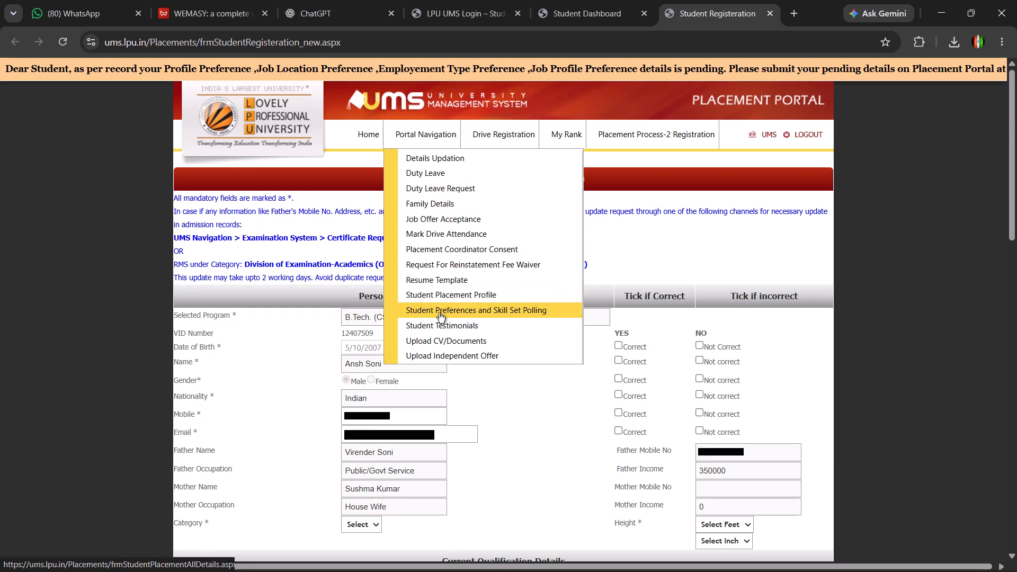
# Open the placement portal's Upload CV/Documents page and dismiss the Pending Details notice.
pyautogui.click(441, 341)
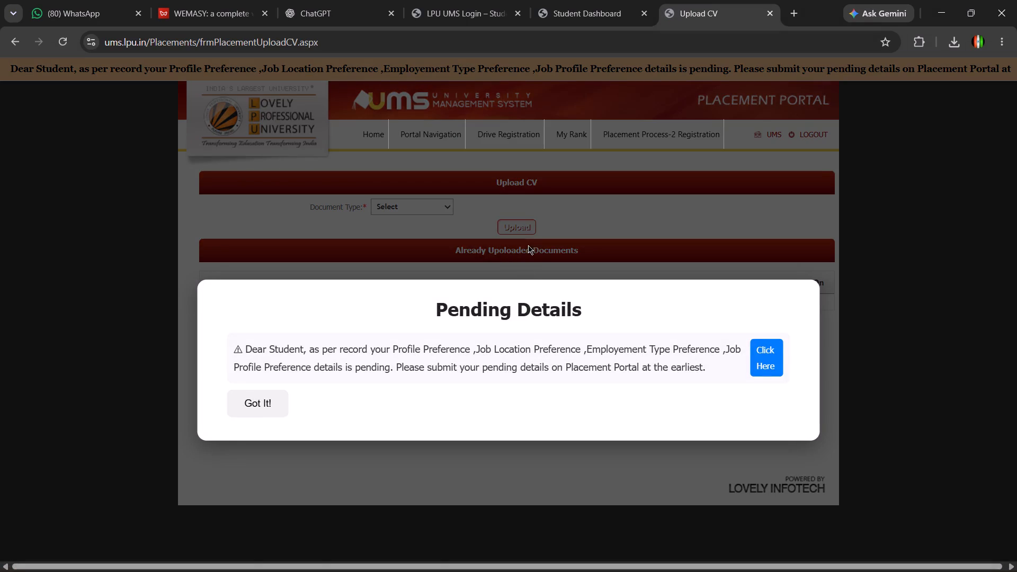
pyautogui.click(262, 399)
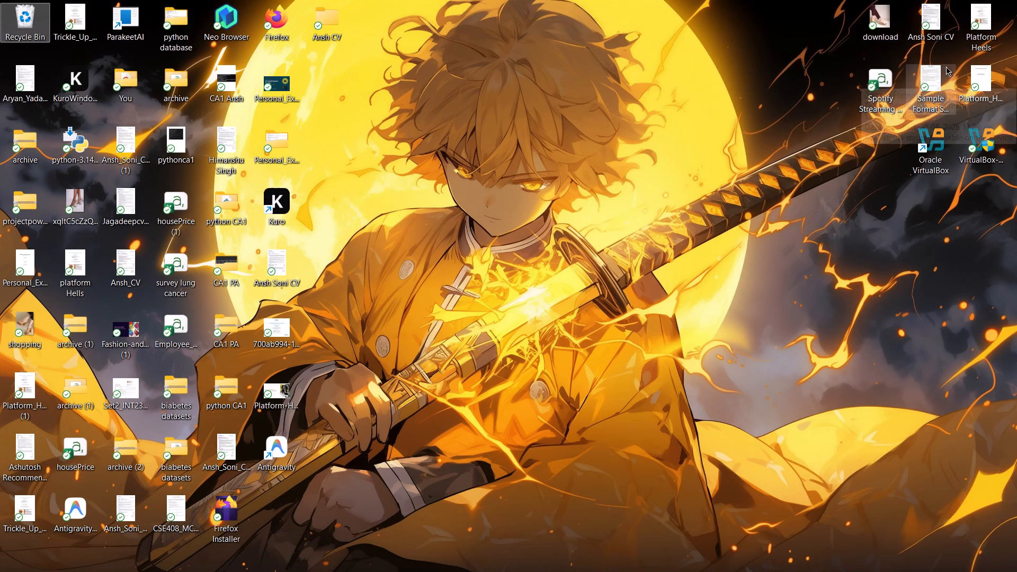
# Open the student's CV PDF beside the Platform Heels file on the desktop and review it from Skills down to Education.
pyautogui.doubleClick(926, 15)
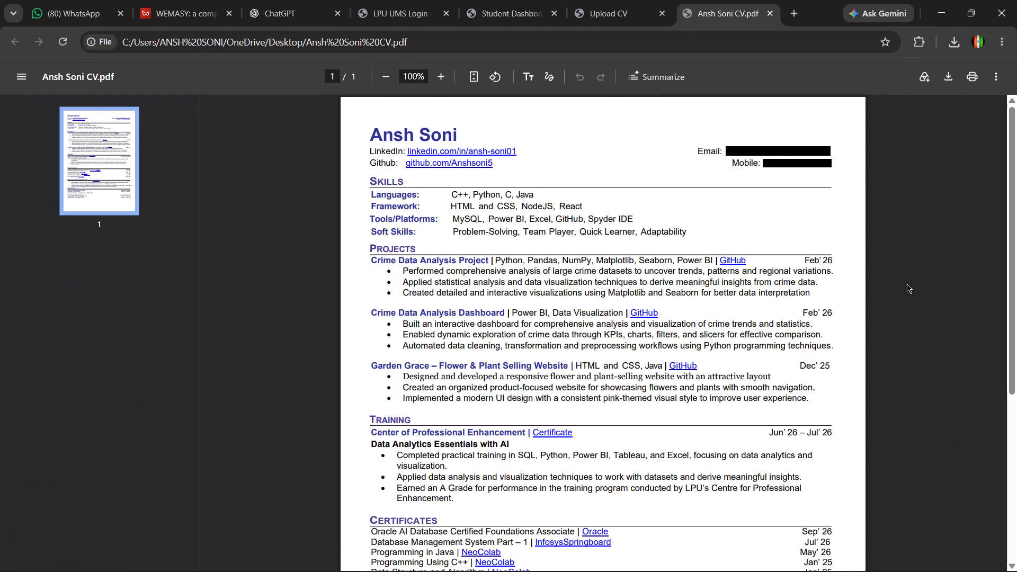
pyautogui.scroll(-3, 907, 284)
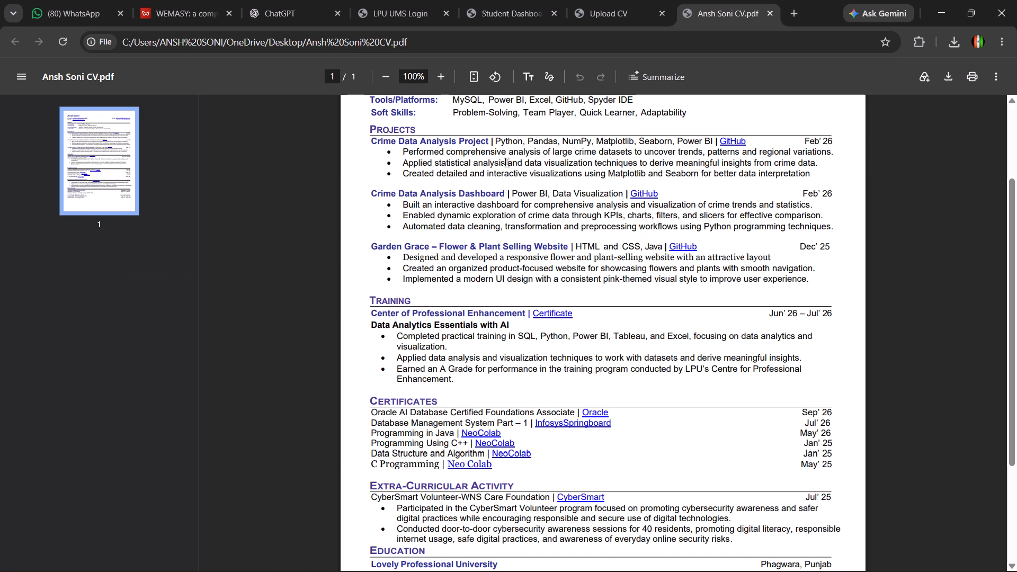
pyautogui.scroll(2, 467, 248)
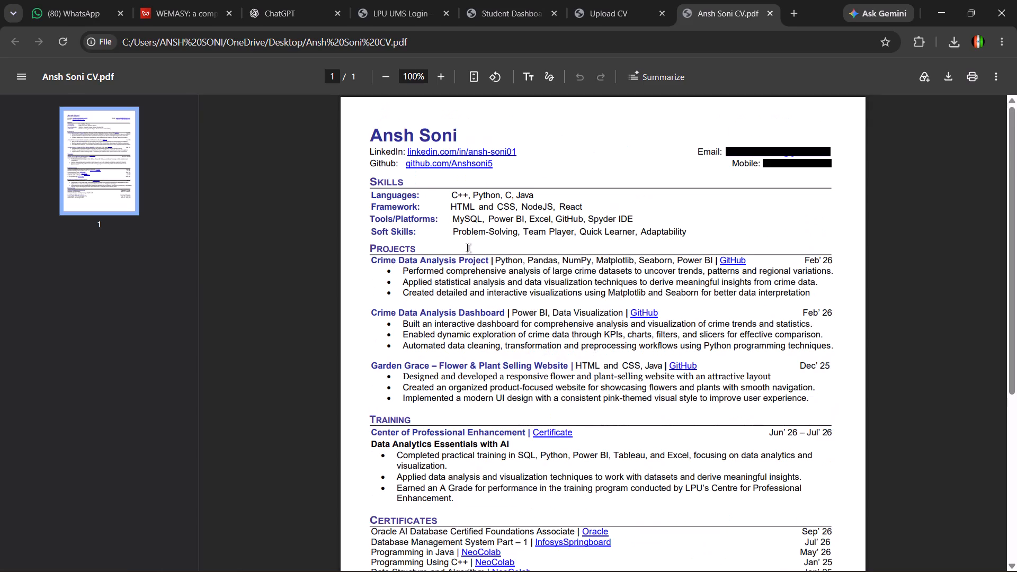
pyautogui.scroll(-1, 460, 356)
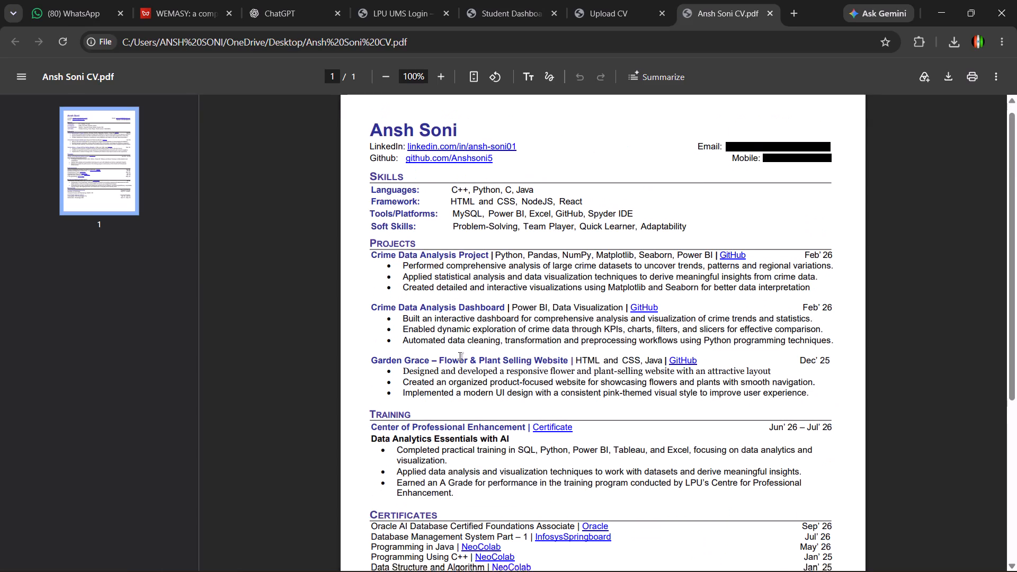
pyautogui.scroll(-2, 460, 356)
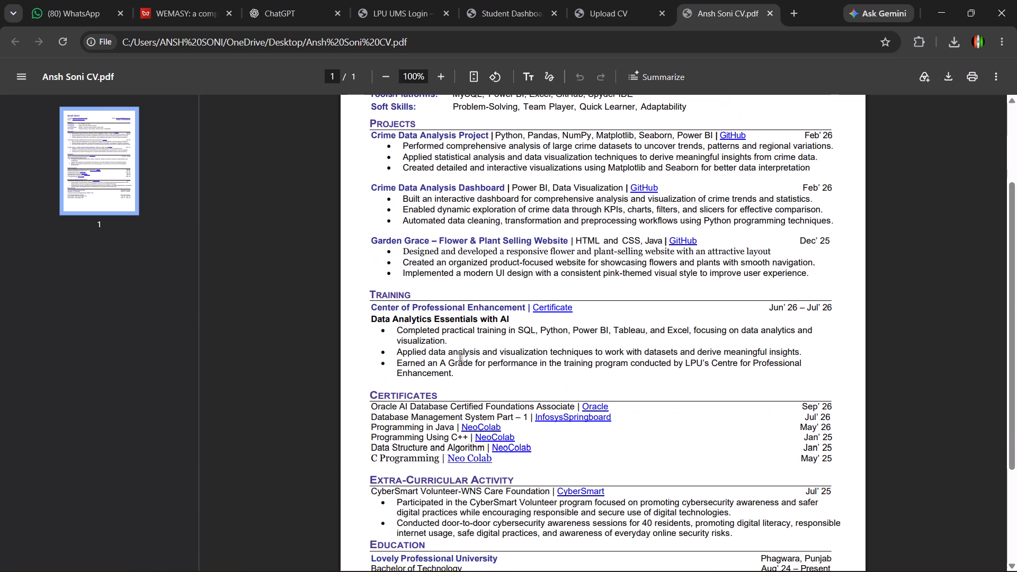
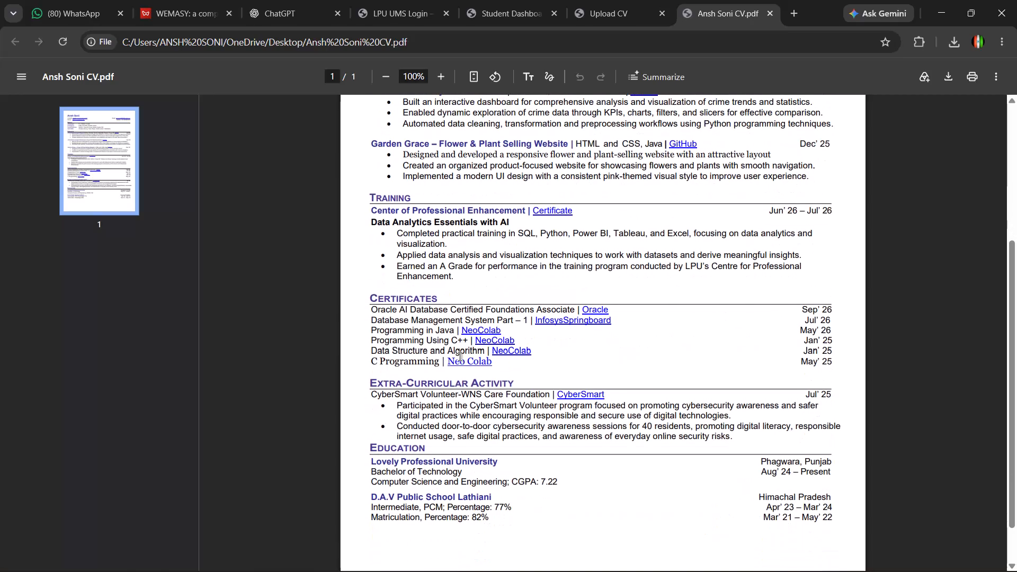
# Review the whole CV again, examining its header, Skills, Projects, Training, Certificates, Extra-Curricular Activity and Education sections.
pyautogui.scroll(2, 460, 356)
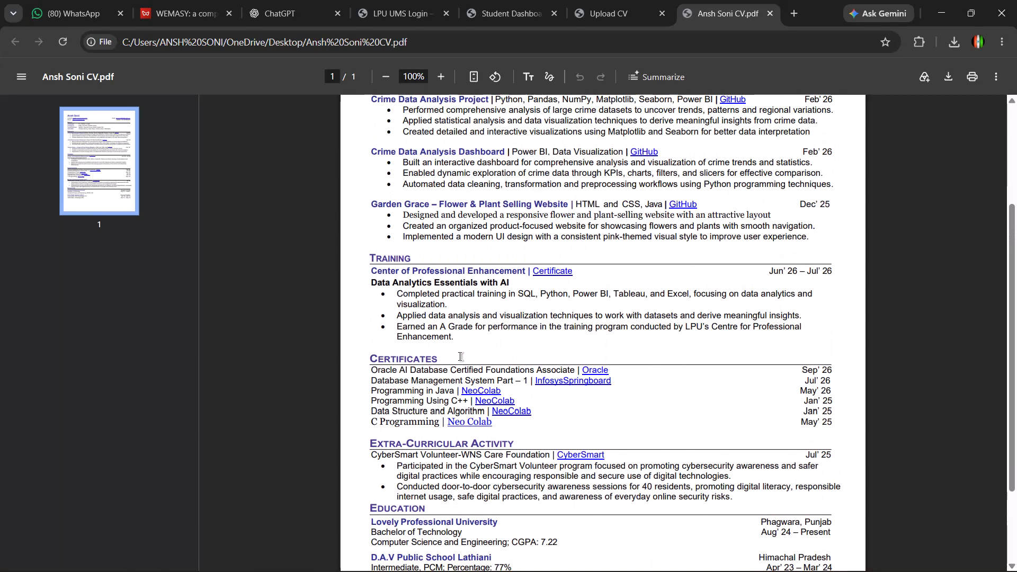
pyautogui.scroll(1, 460, 356)
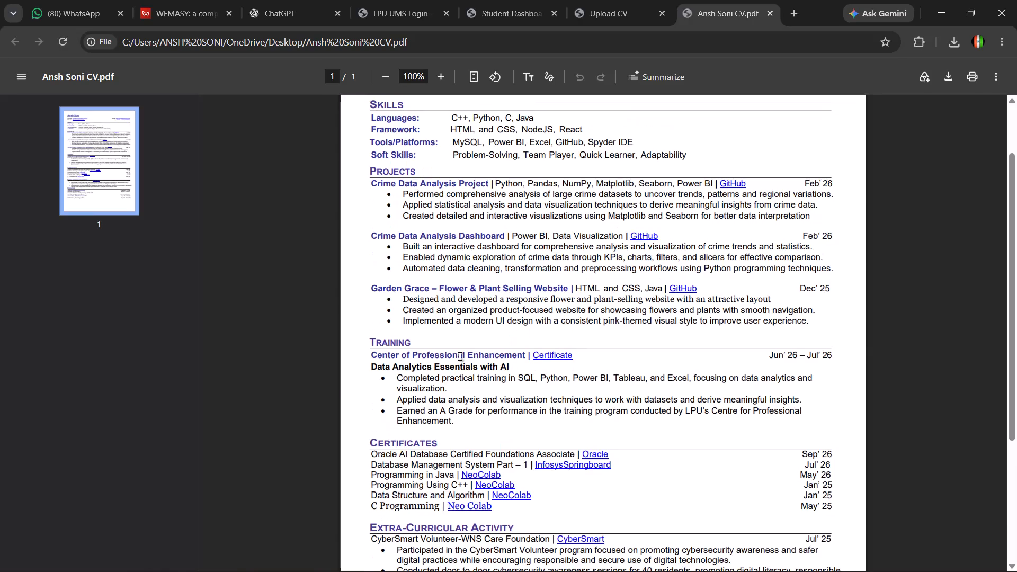
pyautogui.scroll(1, 460, 356)
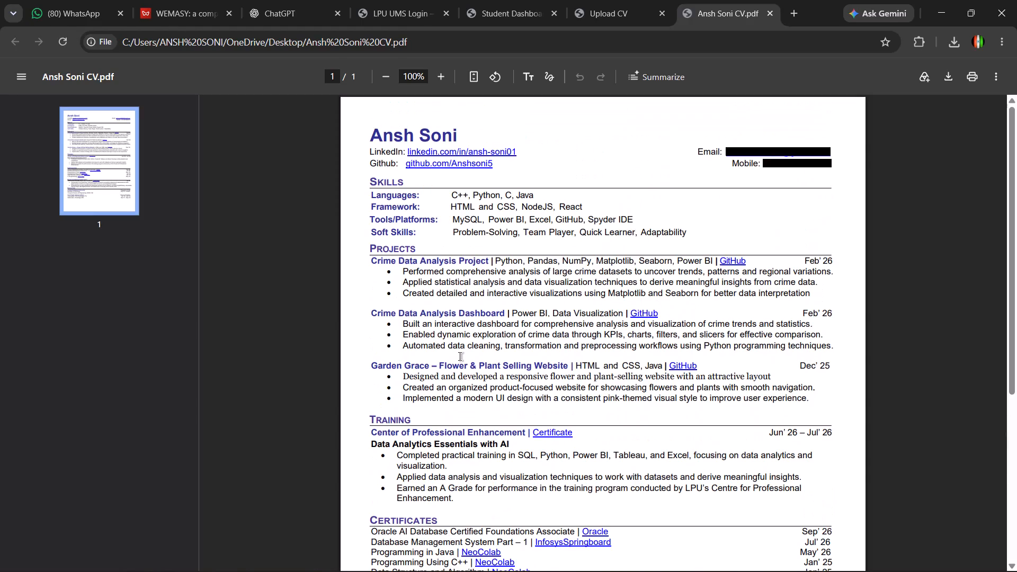
pyautogui.scroll(-3, 460, 356)
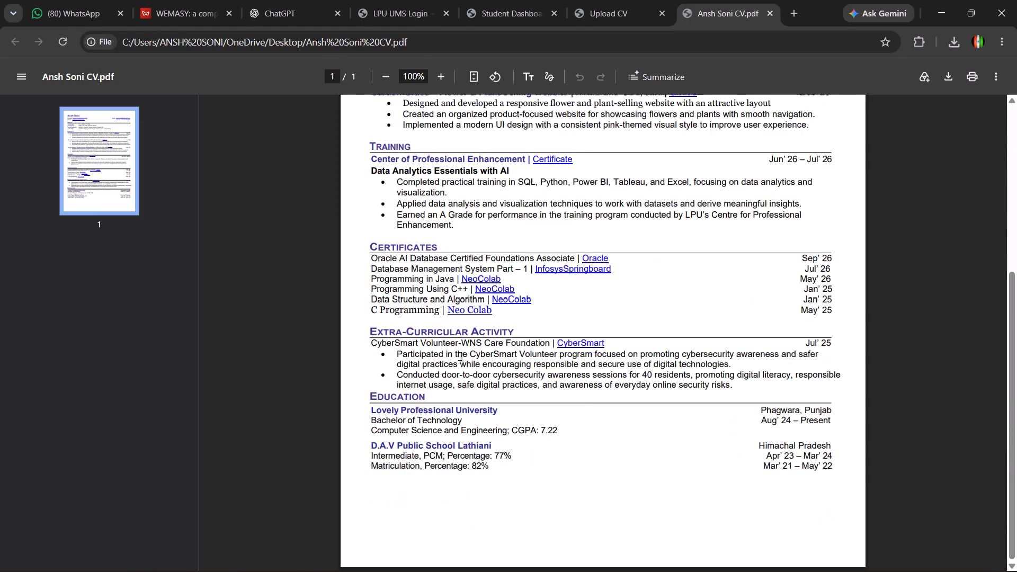
pyautogui.scroll(-2, 460, 356)
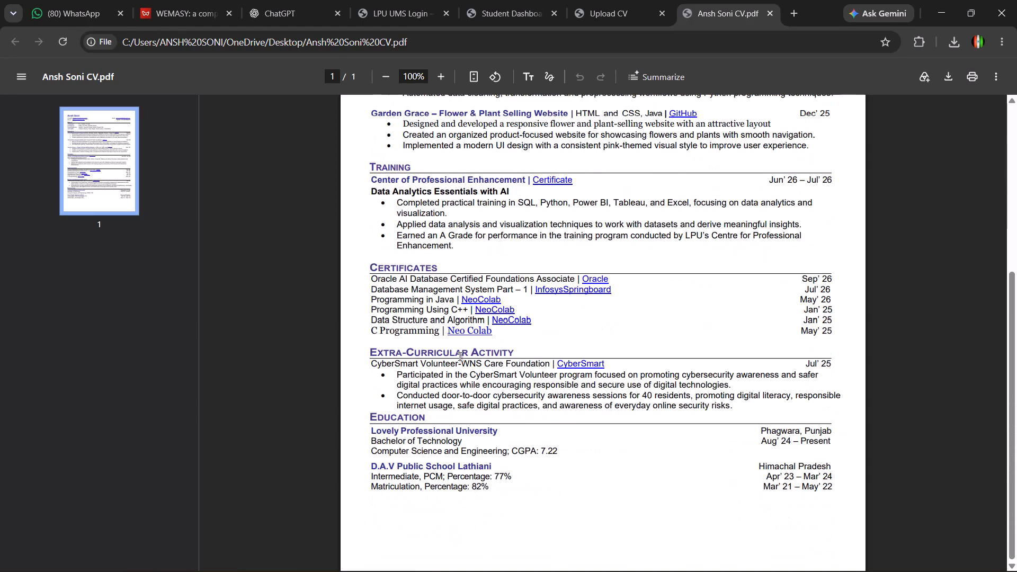
pyautogui.scroll(1, 460, 356)
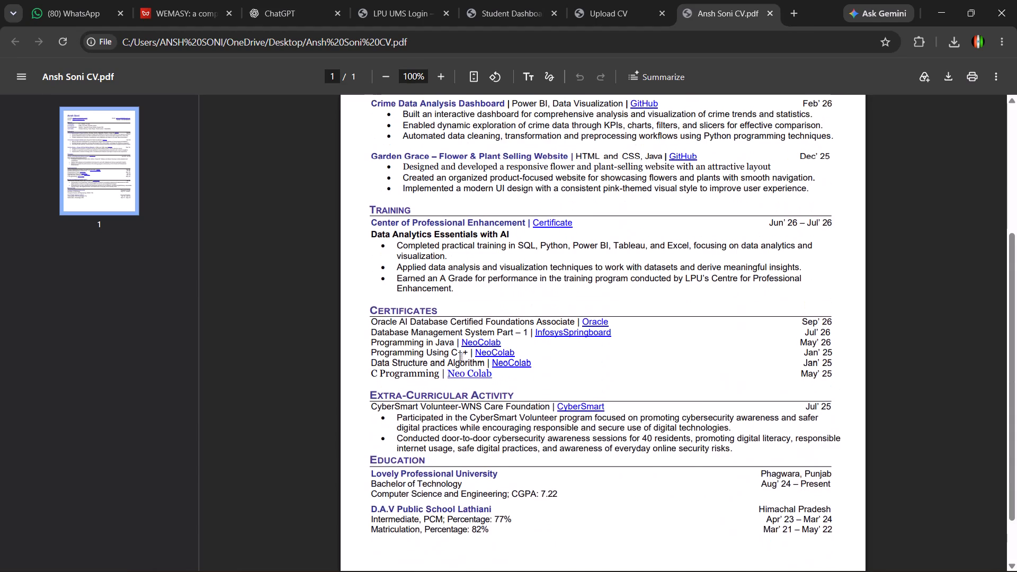
pyautogui.scroll(2, 460, 356)
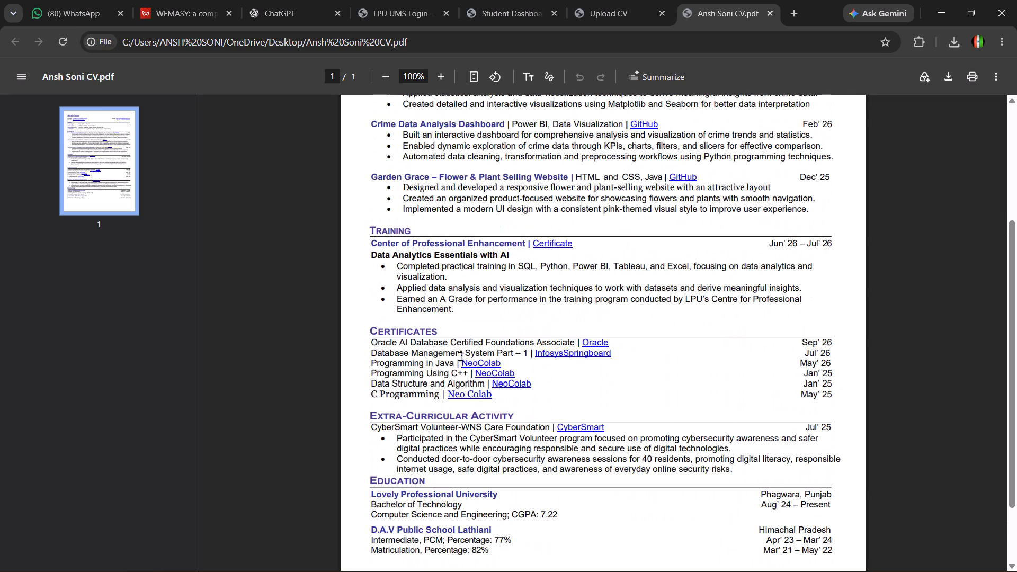
pyautogui.scroll(1, 460, 356)
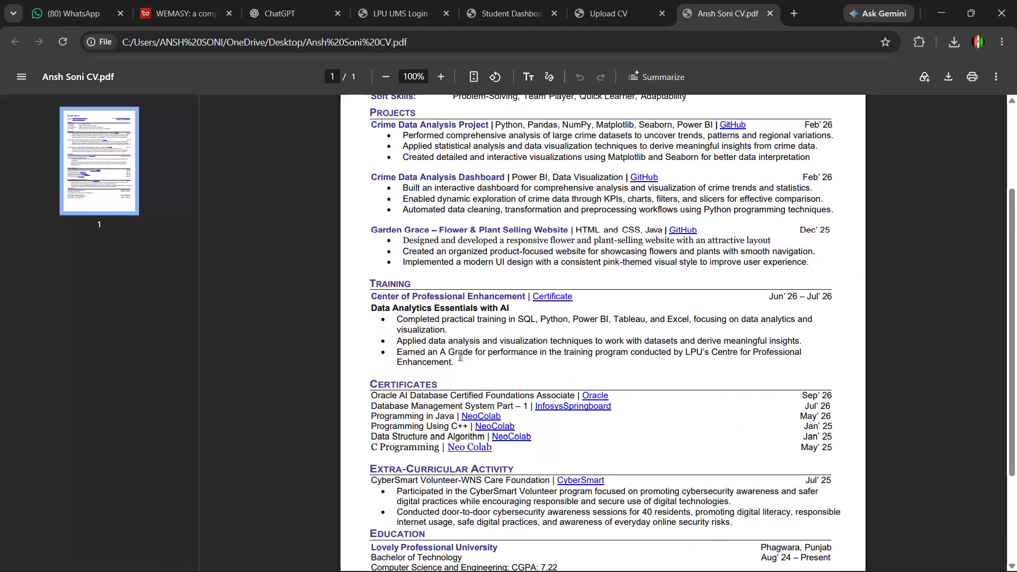
pyautogui.scroll(-6, 460, 356)
pyautogui.scroll(7, 460, 356)
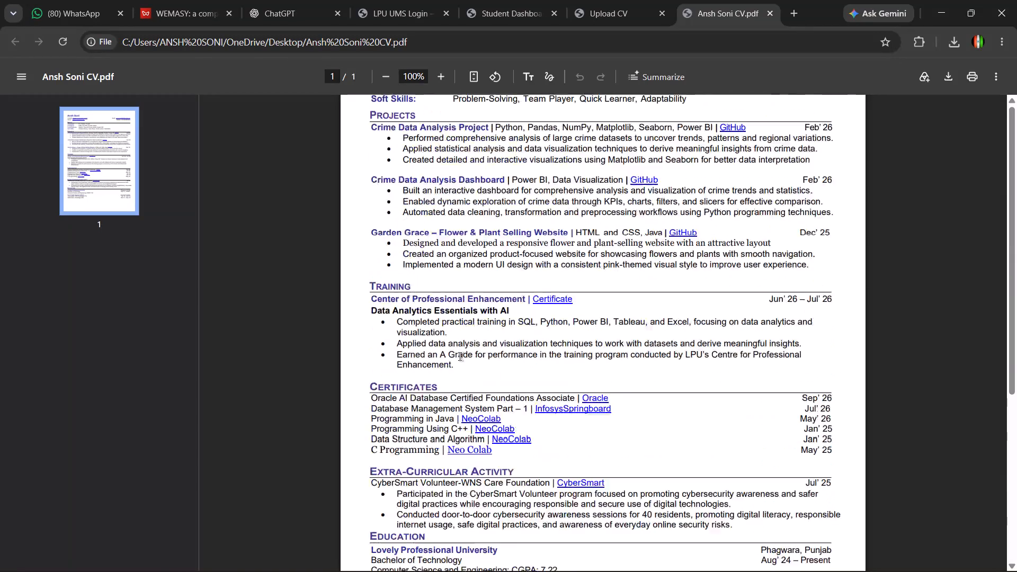
pyautogui.scroll(7, 460, 356)
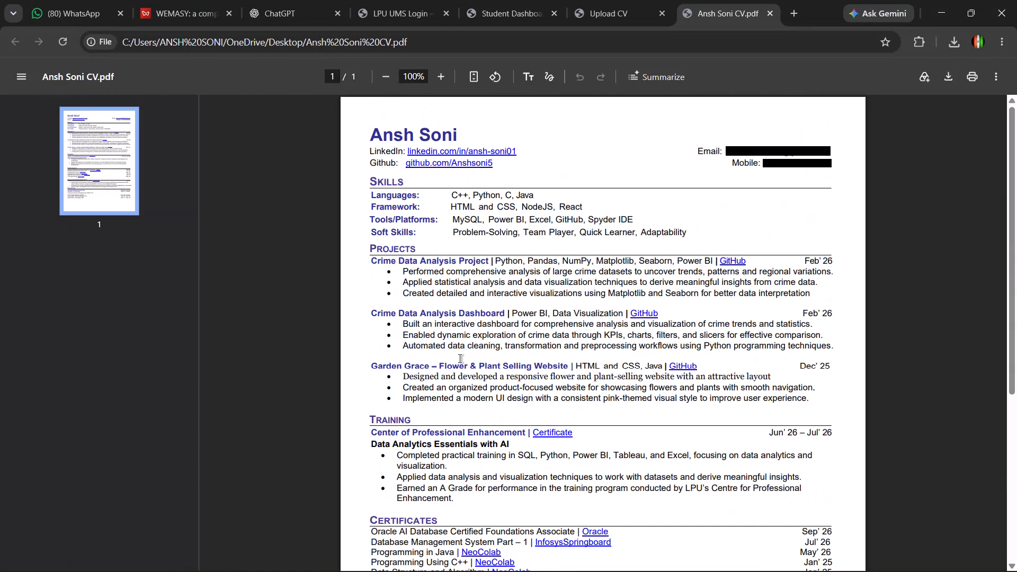
# Try the C Programming certificate link in the CV's Certificates section, and open the Data Structure and Algorithm NeoColab link.
pyautogui.scroll(-1, 608, 255)
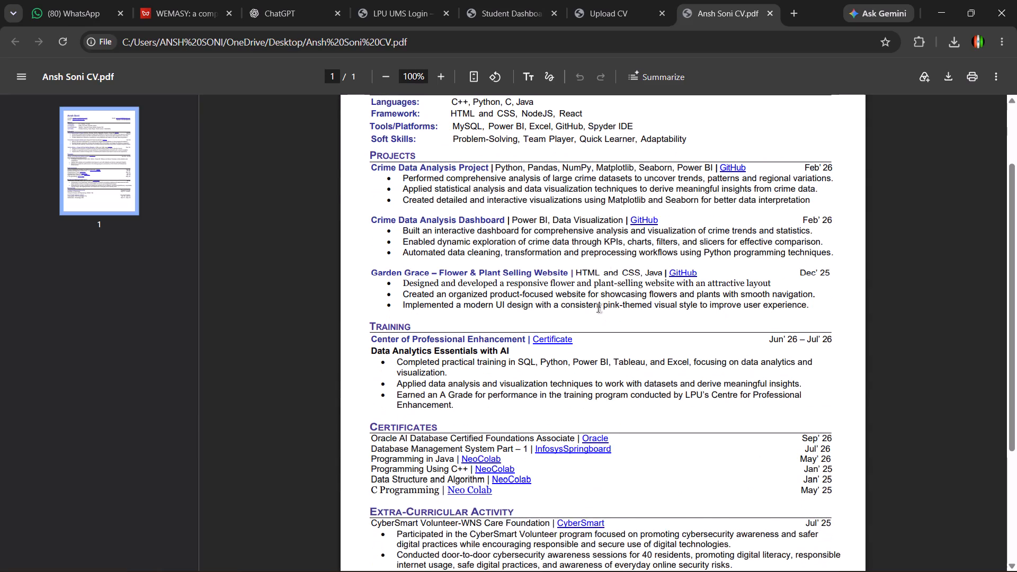
pyautogui.scroll(-1, 598, 308)
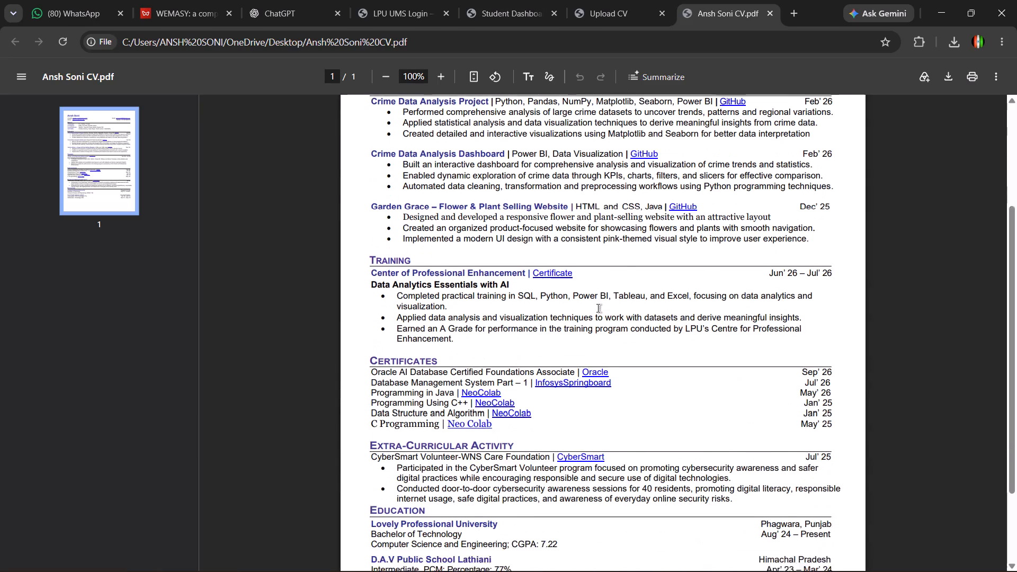
pyautogui.scroll(-1, 598, 308)
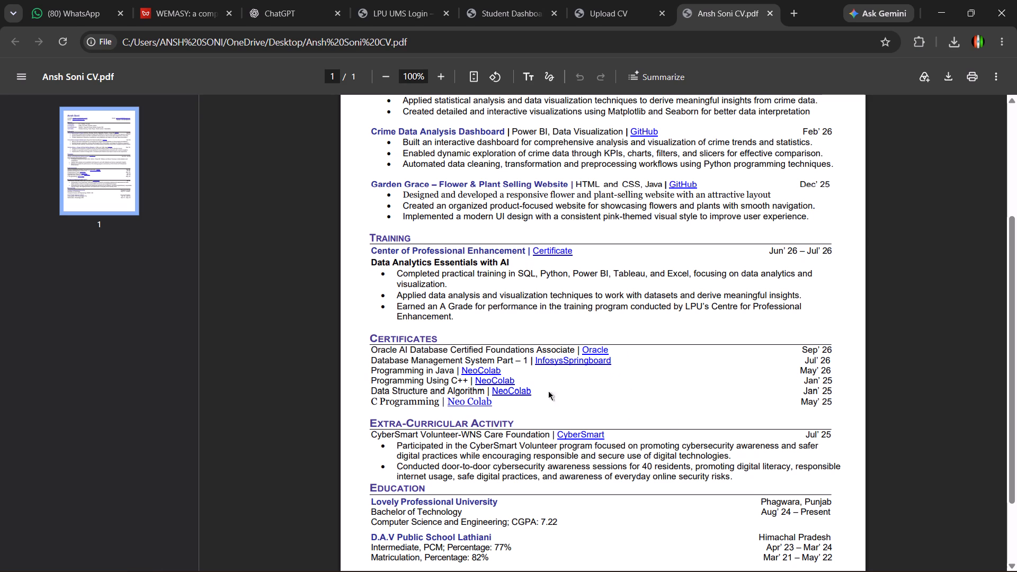
pyautogui.click(469, 407)
pyautogui.click(504, 392)
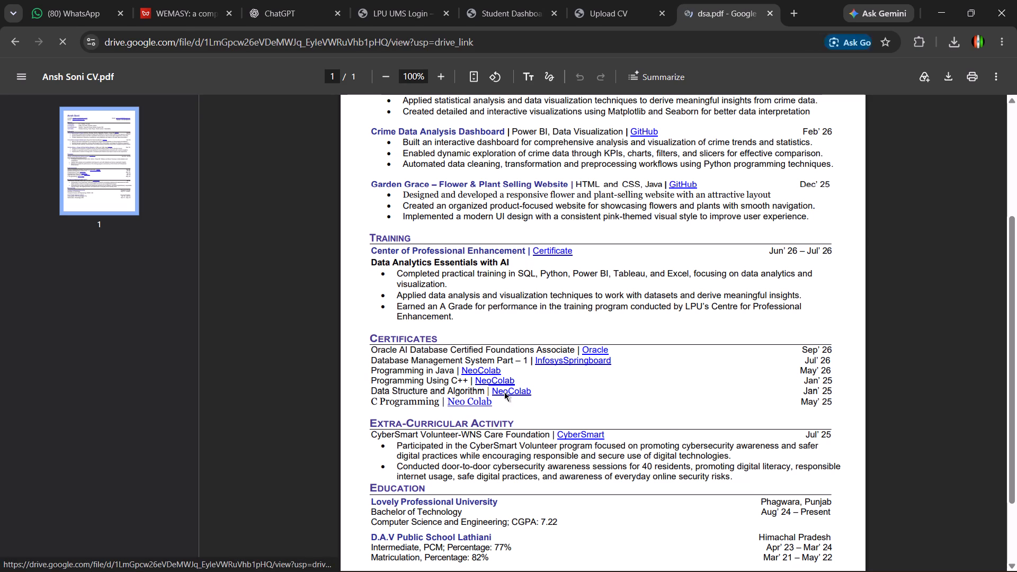
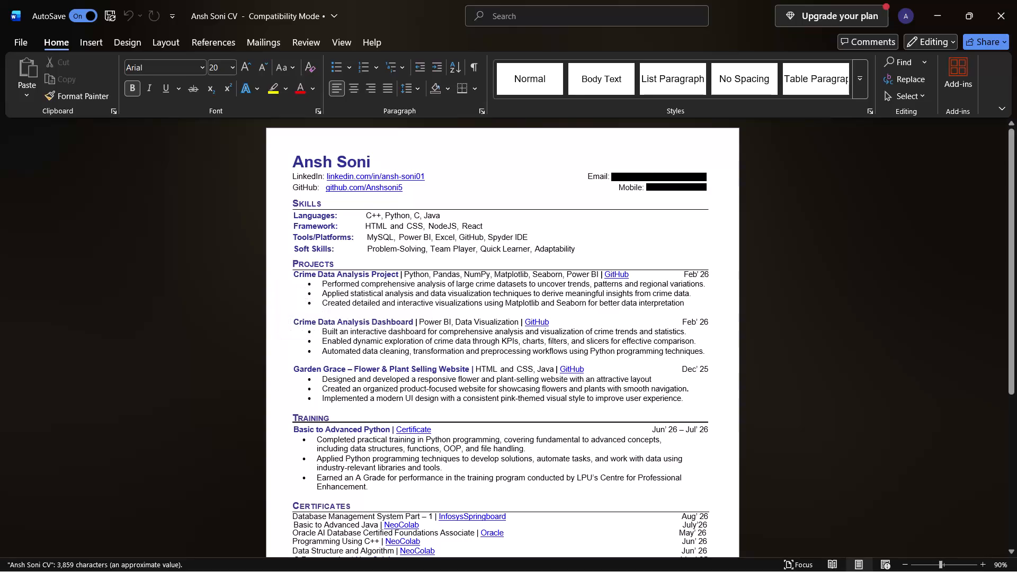
# Check the Basic to Advanced Python certificate link in the Training section, and close the browser window it opens.
pyautogui.scroll(-1, 473, 491)
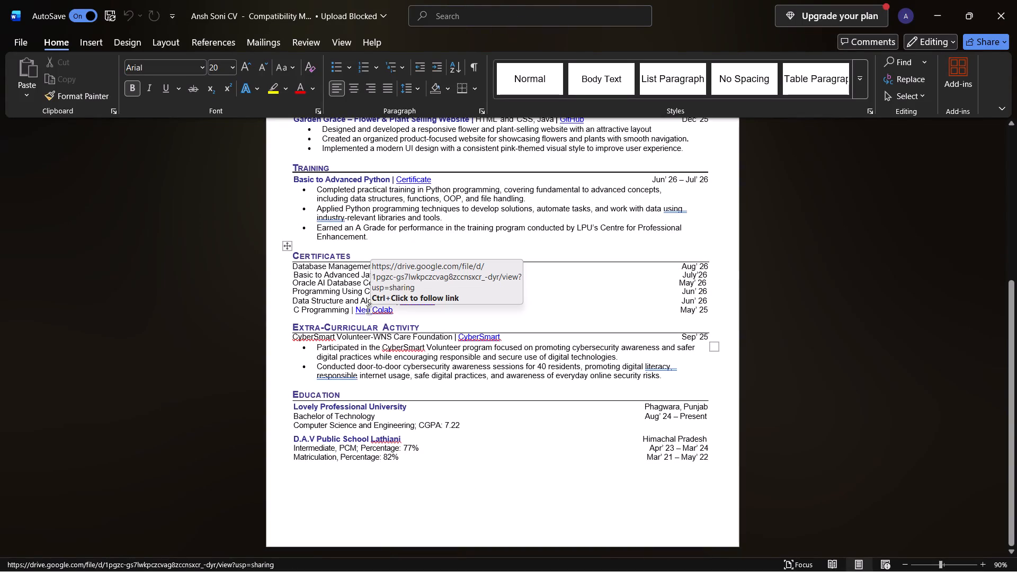
pyautogui.click(408, 181)
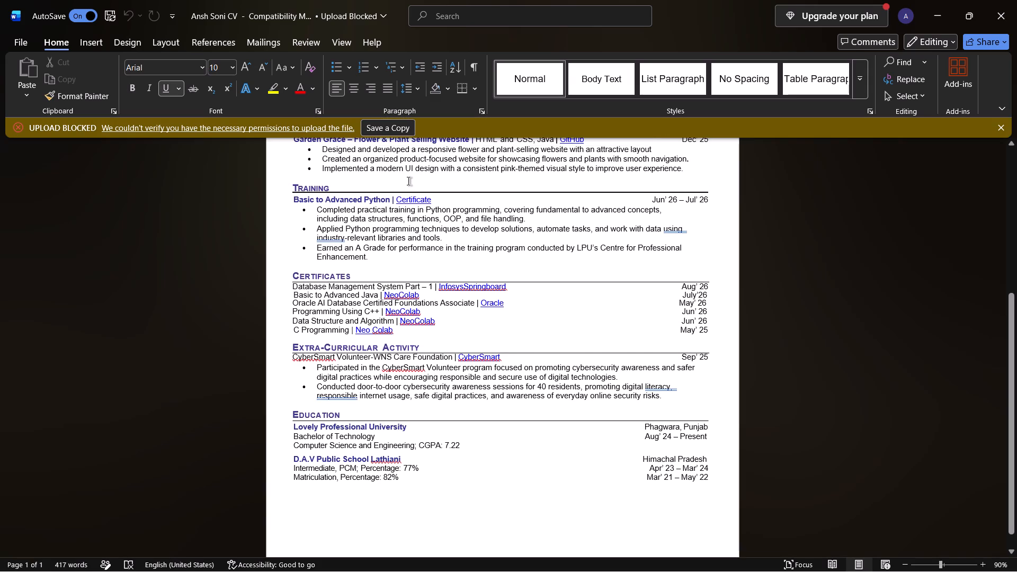
pyautogui.keyDown('ctrl'); pyautogui.click(408, 181); pyautogui.keyUp('ctrl')
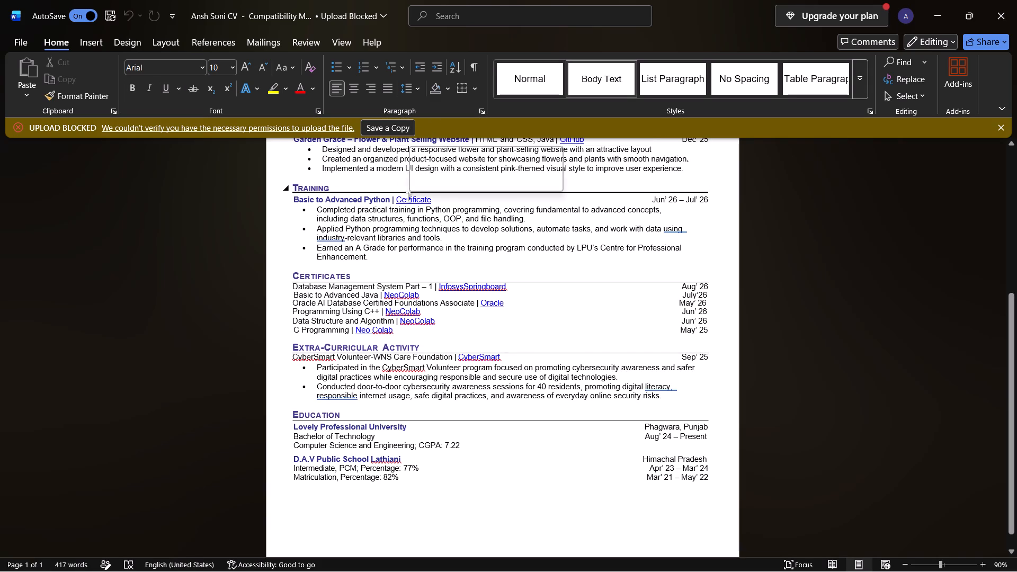
pyautogui.keyDown('ctrl'); pyautogui.click(408, 199); pyautogui.keyUp('ctrl')
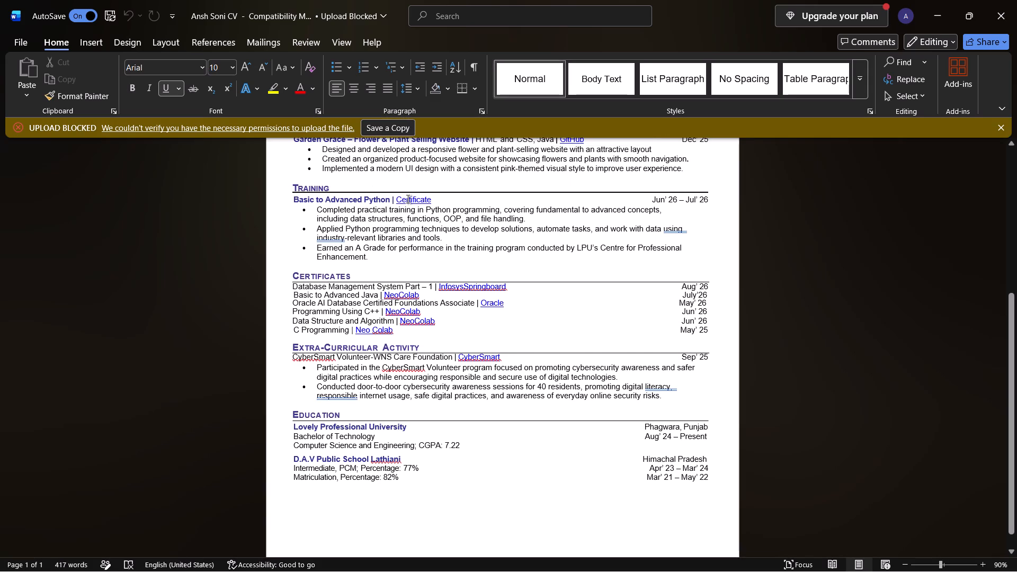
pyautogui.click(408, 199)
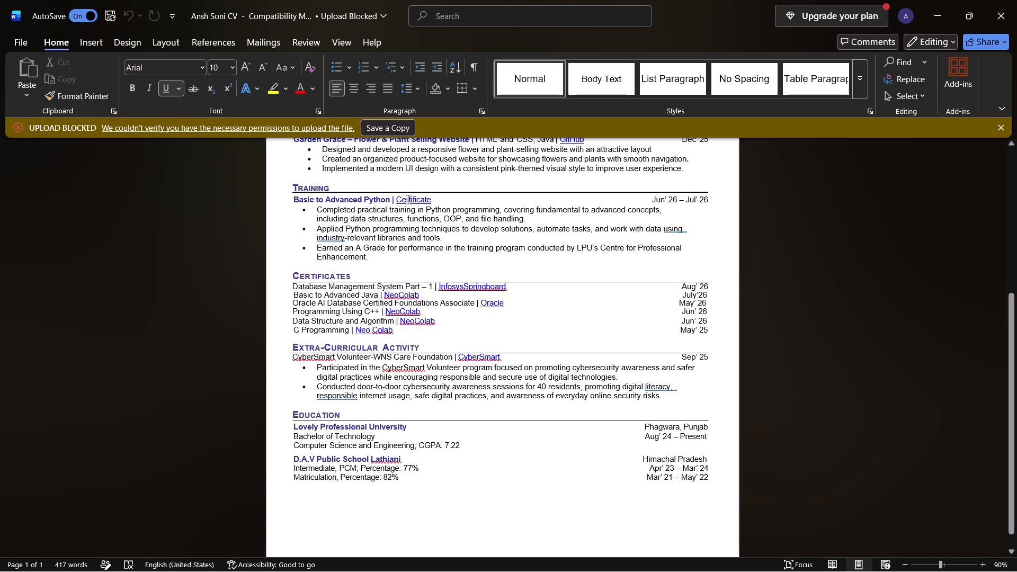
pyautogui.keyDown('shift'); pyautogui.click(408, 199); pyautogui.keyUp('shift')
pyautogui.keyDown('shift'); pyautogui.click(408, 199); pyautogui.keyUp('shift')
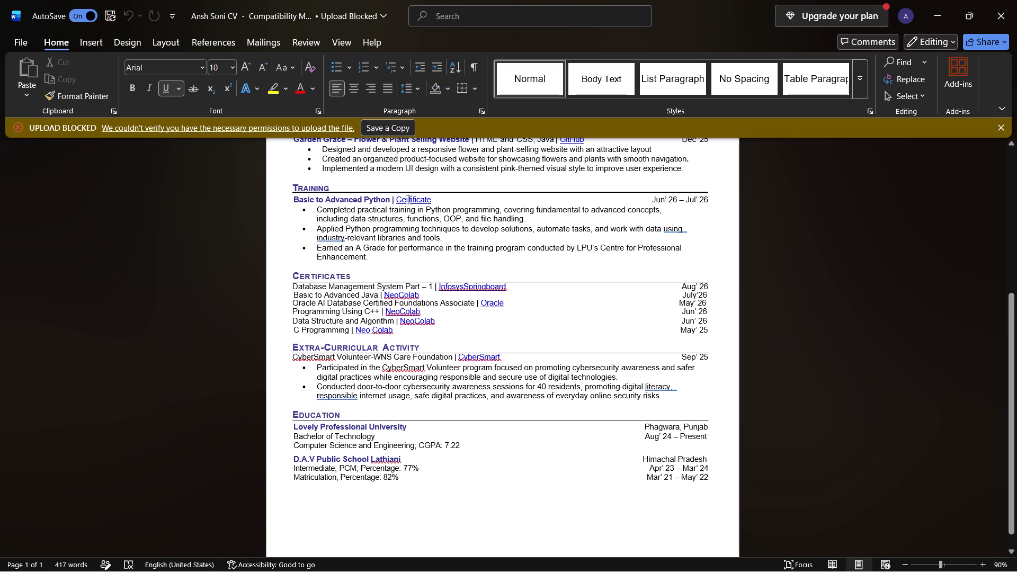
pyautogui.keyDown('ctrl'); pyautogui.click(408, 199); pyautogui.keyUp('ctrl')
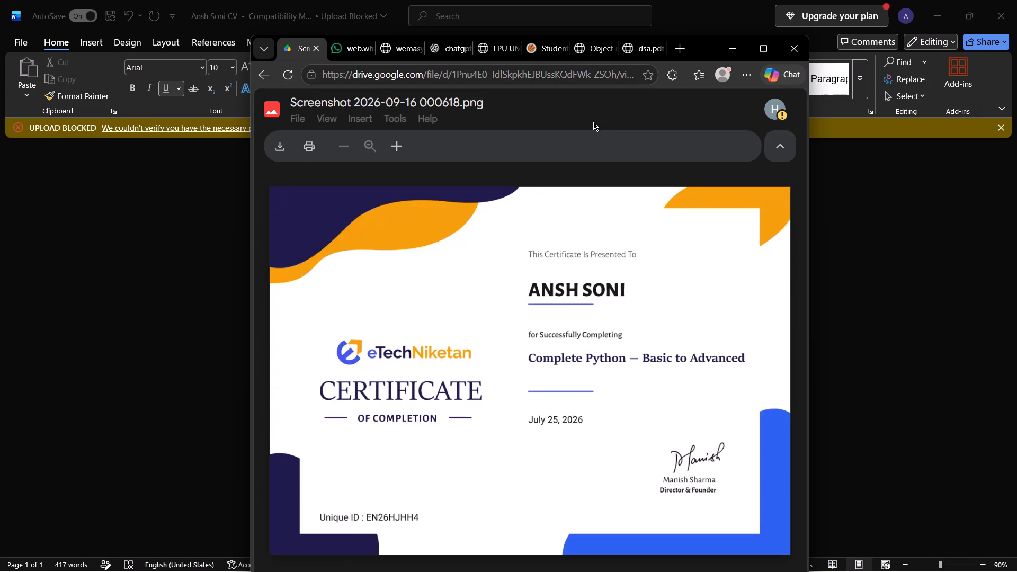
pyautogui.click(798, 50)
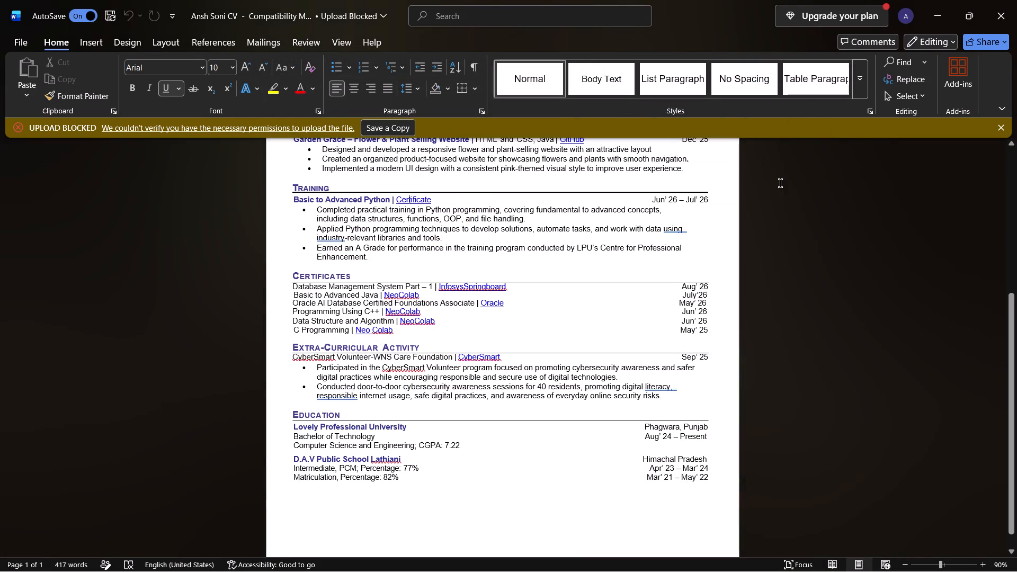
# Add a space before the Feb' 26 date on the Crime Data Analysis Dashboard line.
pyautogui.scroll(2, 692, 282)
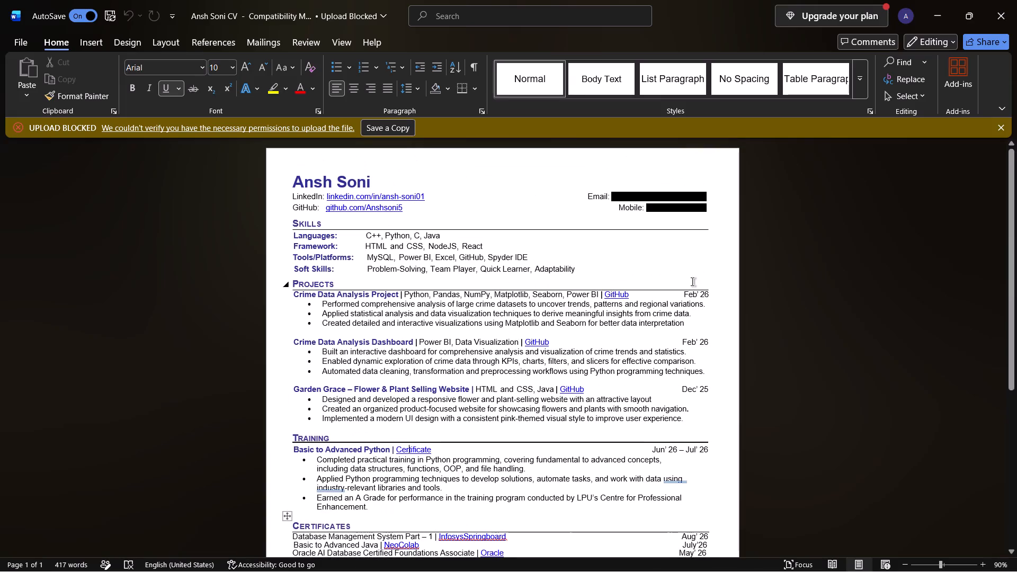
pyautogui.scroll(1, 692, 282)
pyautogui.scroll(-1, 715, 248)
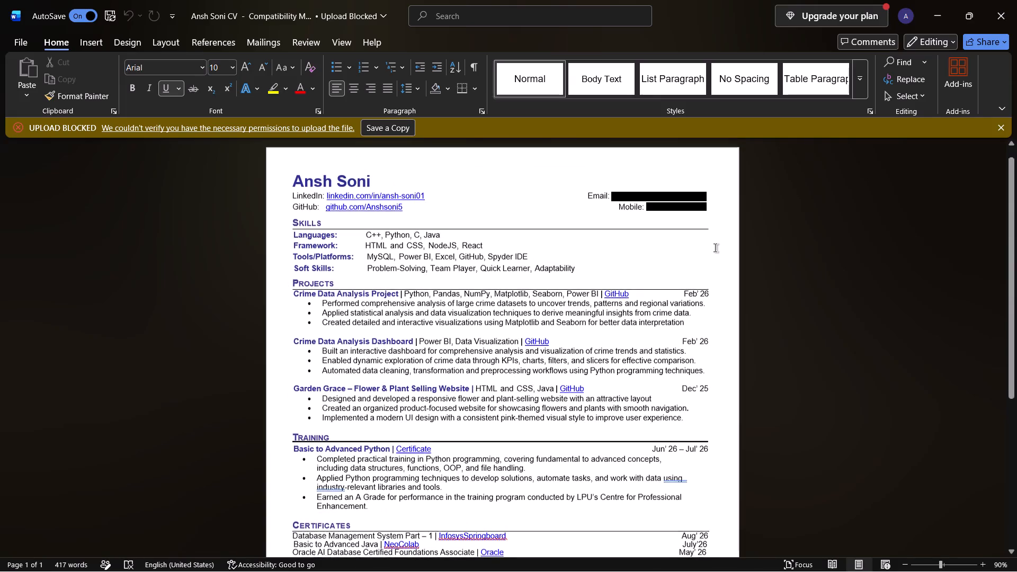
pyautogui.scroll(-1, 715, 248)
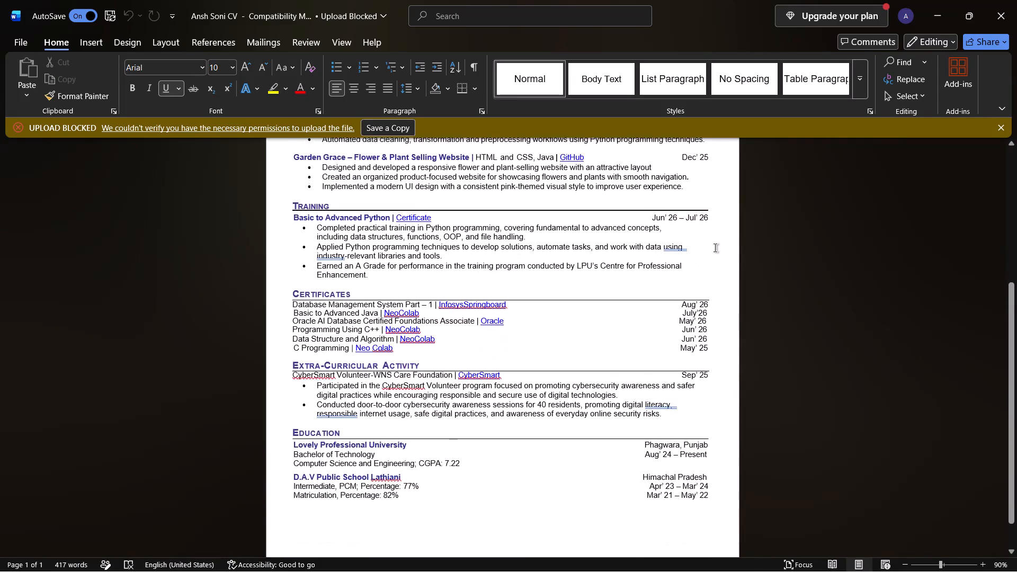
pyautogui.scroll(1, 690, 234)
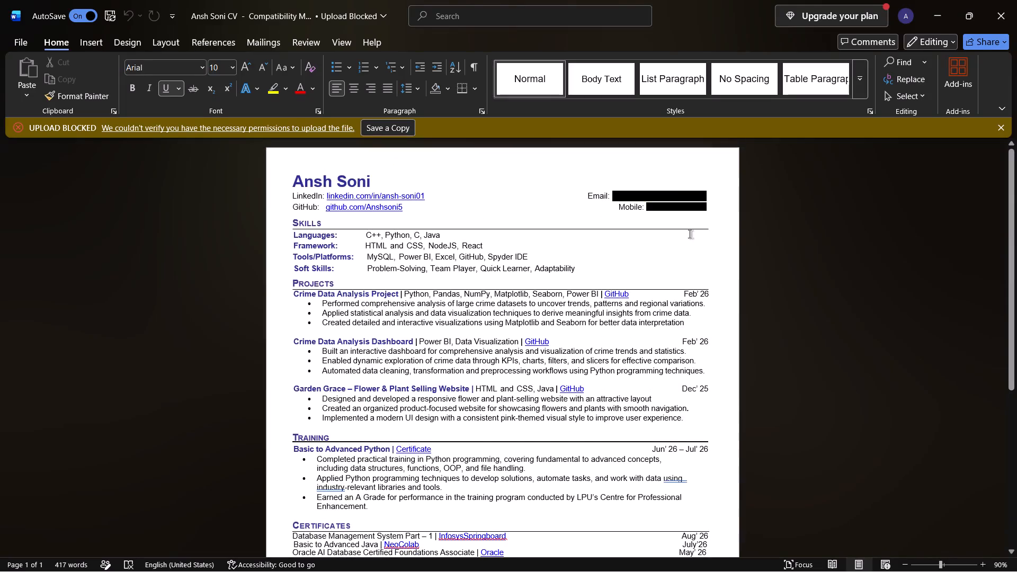
pyautogui.click(671, 343)
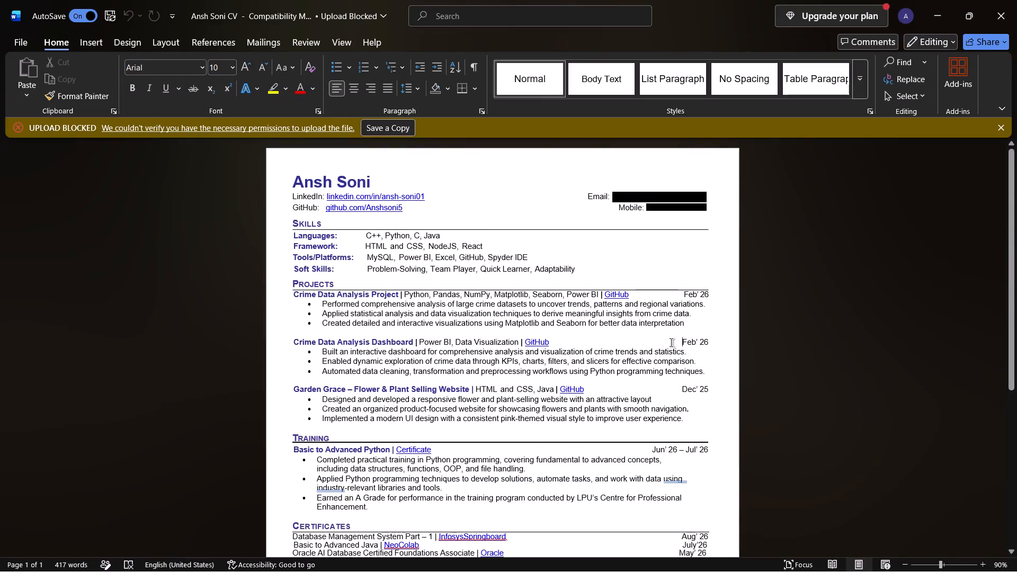
pyautogui.press('space')
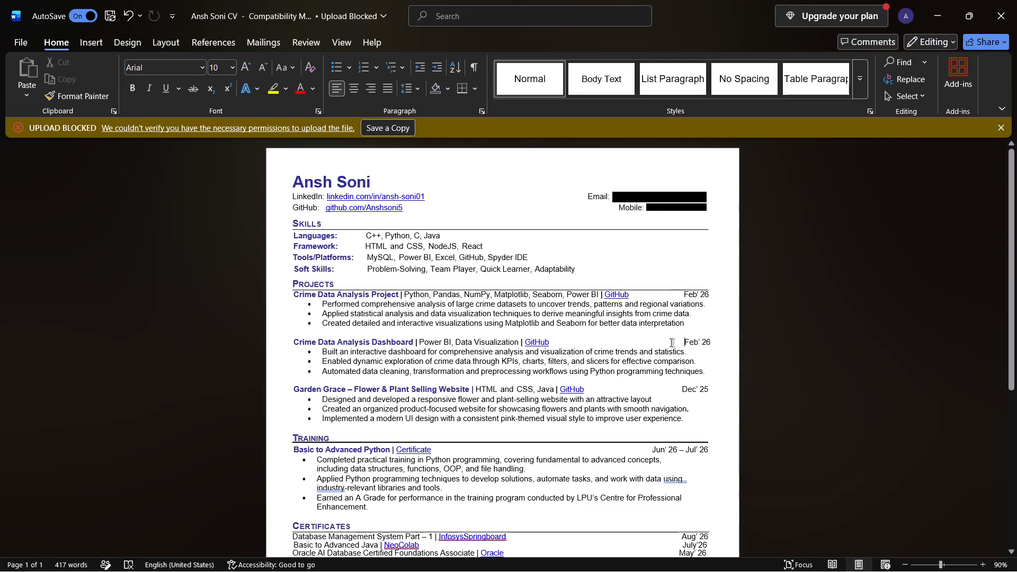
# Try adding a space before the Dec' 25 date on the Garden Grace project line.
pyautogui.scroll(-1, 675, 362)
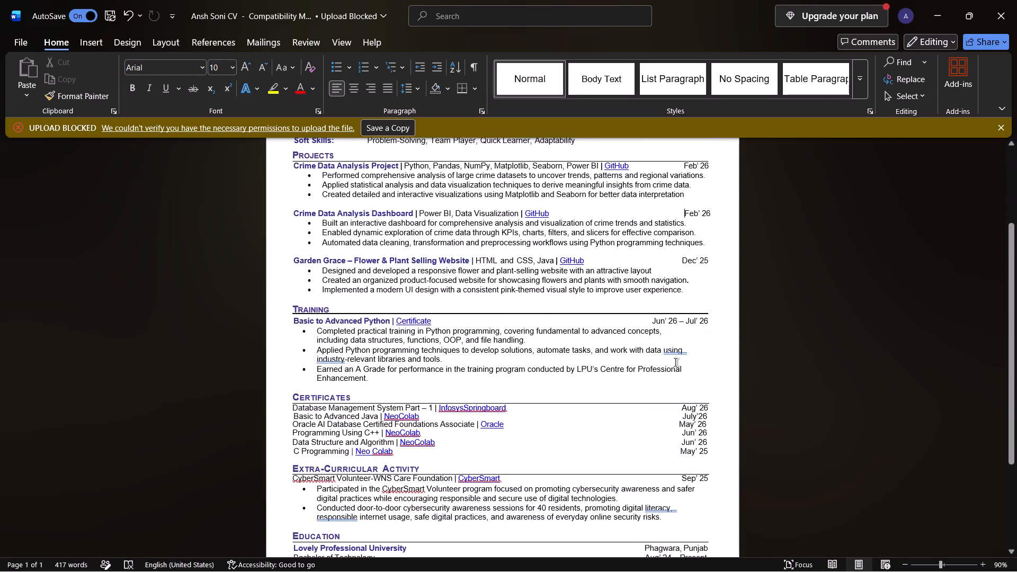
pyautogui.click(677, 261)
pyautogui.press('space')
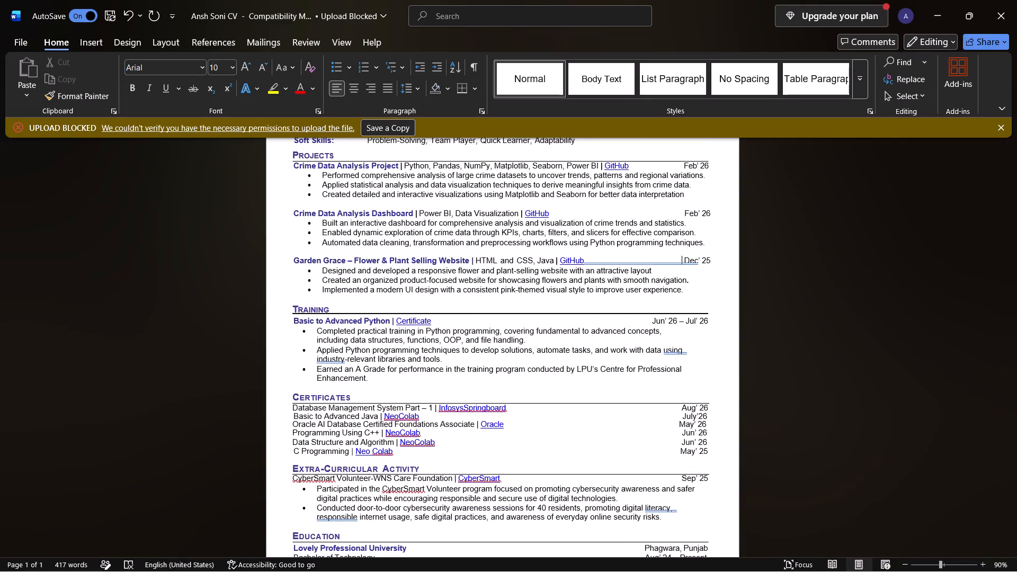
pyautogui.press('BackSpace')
# Re-space the gap before the Crime Data Analysis Dashboard's Feb' 26 date with 20 spaces to align it with the other dates.
pyautogui.press('Up')
pyautogui.press('Up')
pyautogui.press('Up')
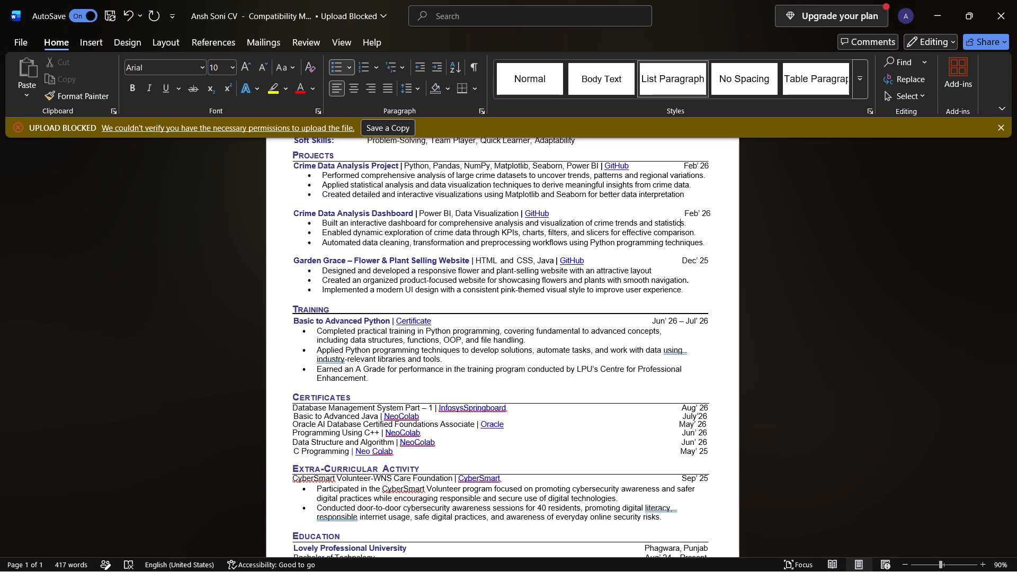
pyautogui.press('Up')
pyautogui.press('BackSpace')
pyautogui.press('space')
pyautogui.press('space')
pyautogui.press('space')
pyautogui.press('space')
pyautogui.press('space')
pyautogui.press('space')
pyautogui.press('space')
pyautogui.press('space')
pyautogui.press('space')
pyautogui.press('space')
pyautogui.press('space')
pyautogui.press('space')
pyautogui.press('space')
pyautogui.press('space')
pyautogui.press('space')
pyautogui.press('space')
pyautogui.press('space')
pyautogui.press('space')
pyautogui.press('space')
pyautogui.press('space')
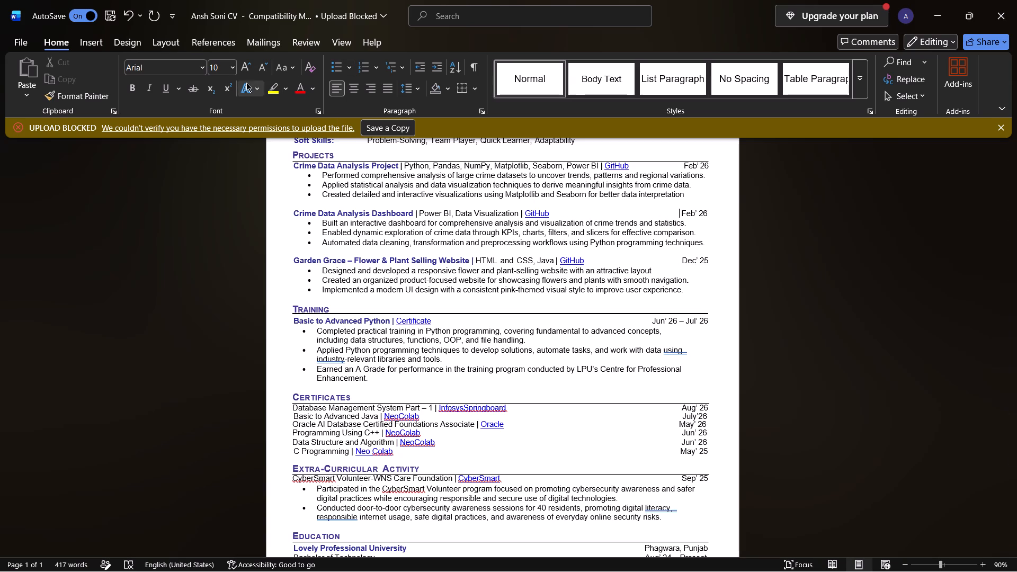
# Show the document gridlines and examine the alignment of the dates down the page.
pyautogui.click(168, 41)
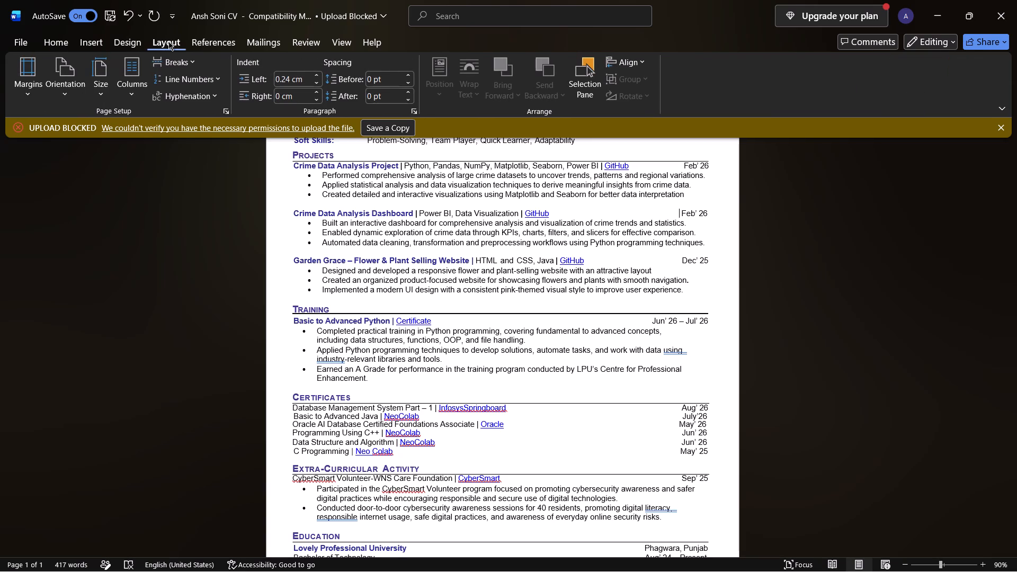
pyautogui.click(212, 41)
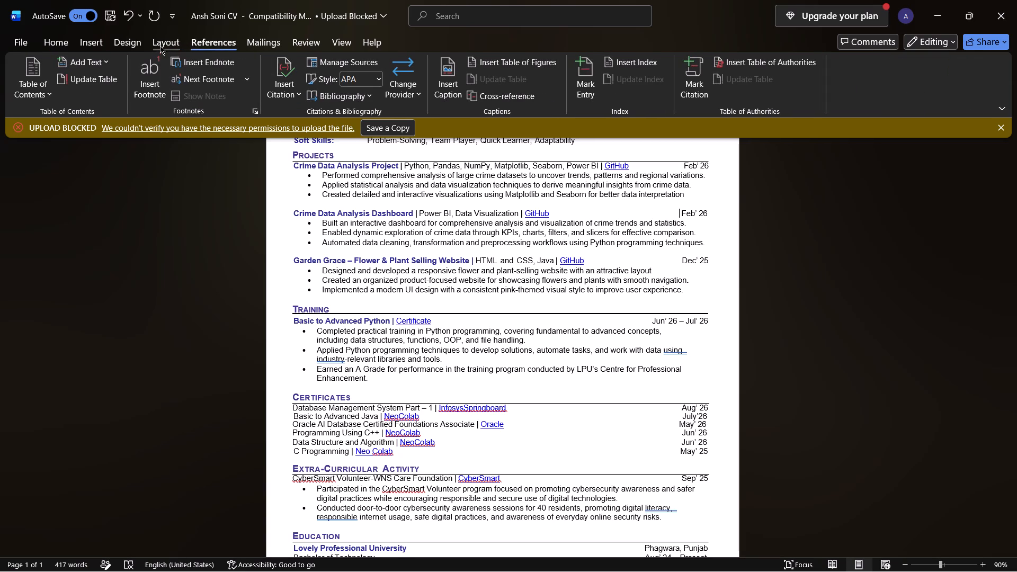
pyautogui.click(114, 42)
pyautogui.click(94, 43)
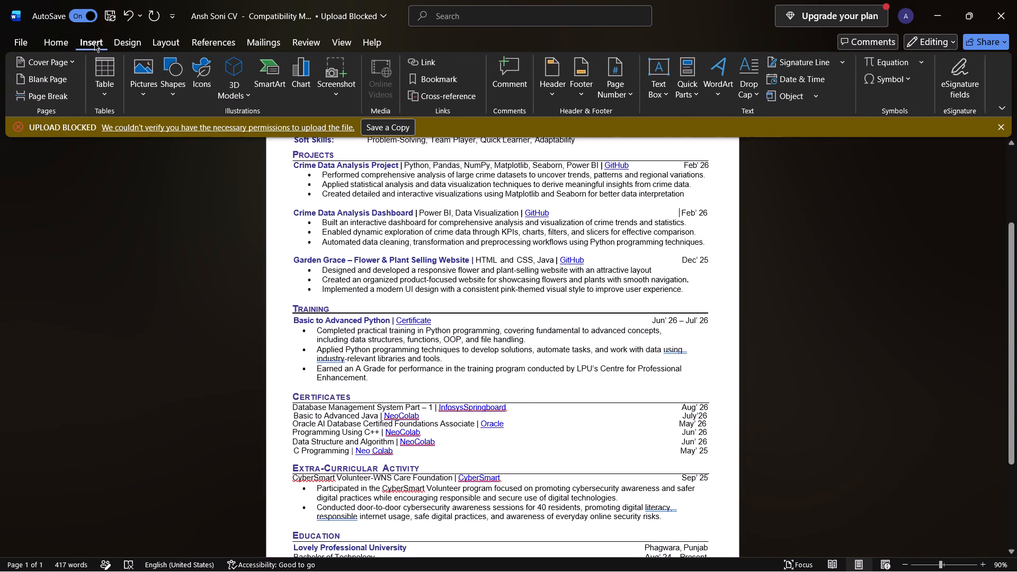
pyautogui.click(341, 42)
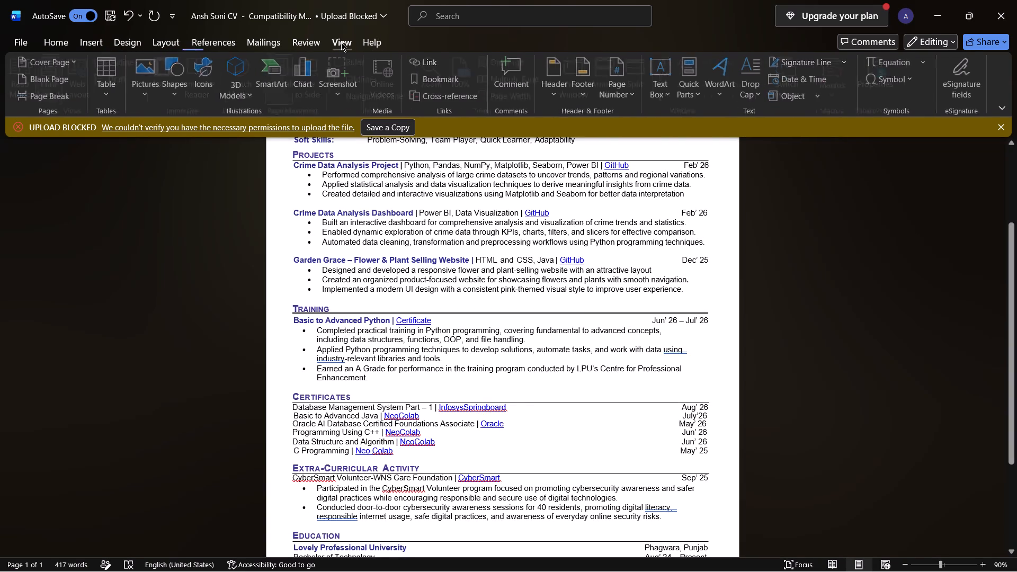
pyautogui.click(346, 81)
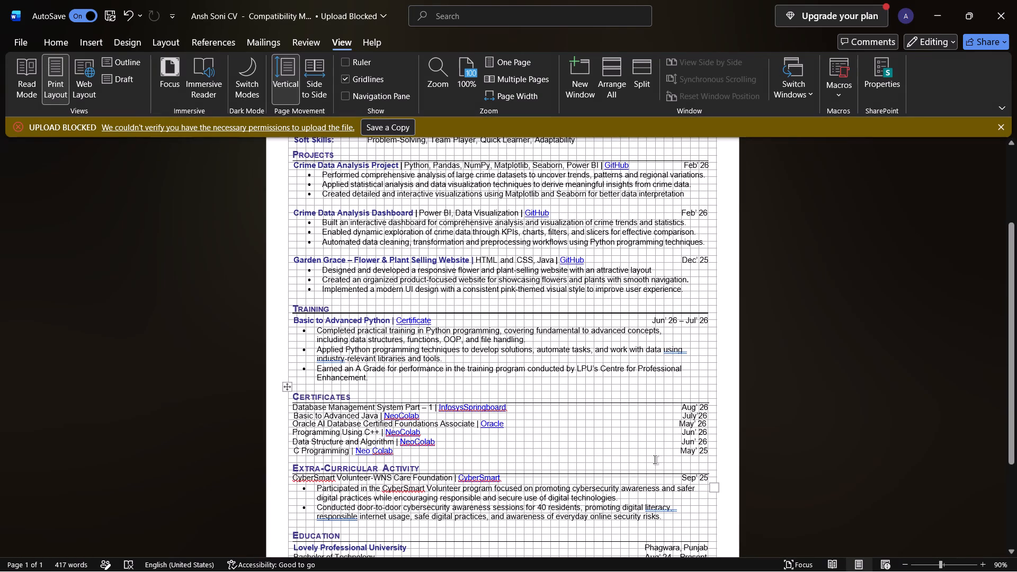
pyautogui.scroll(-1, 655, 460)
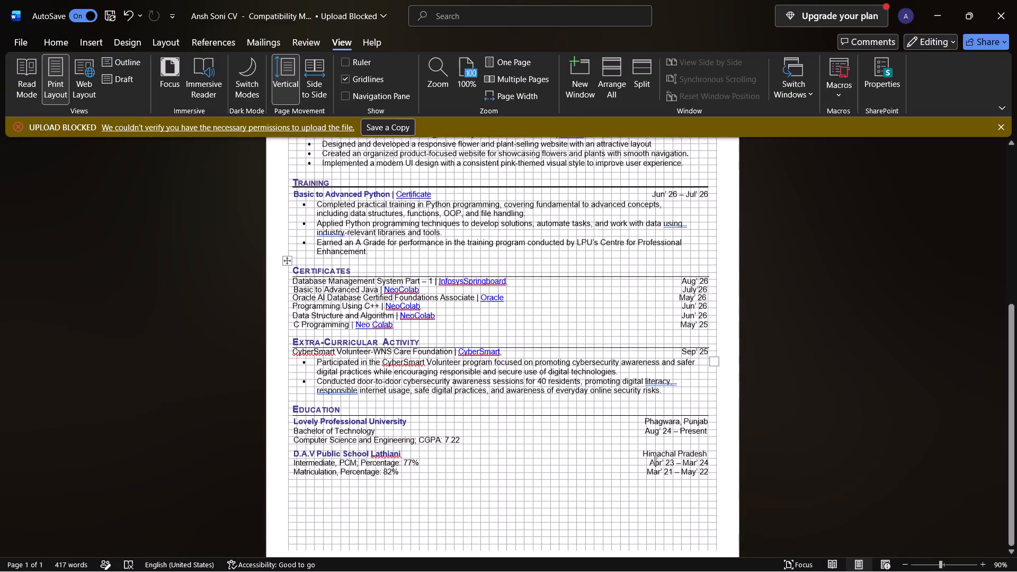
pyautogui.scroll(-1, 655, 460)
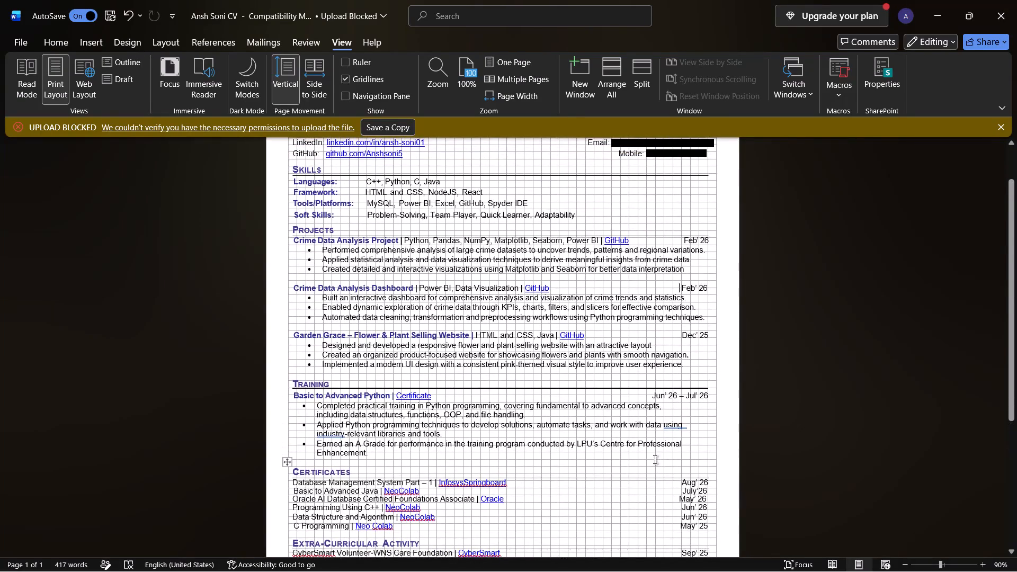
# Shift the Feb' 26 date on the Crime Data Analysis Dashboard line by one more space.
pyautogui.click(676, 289)
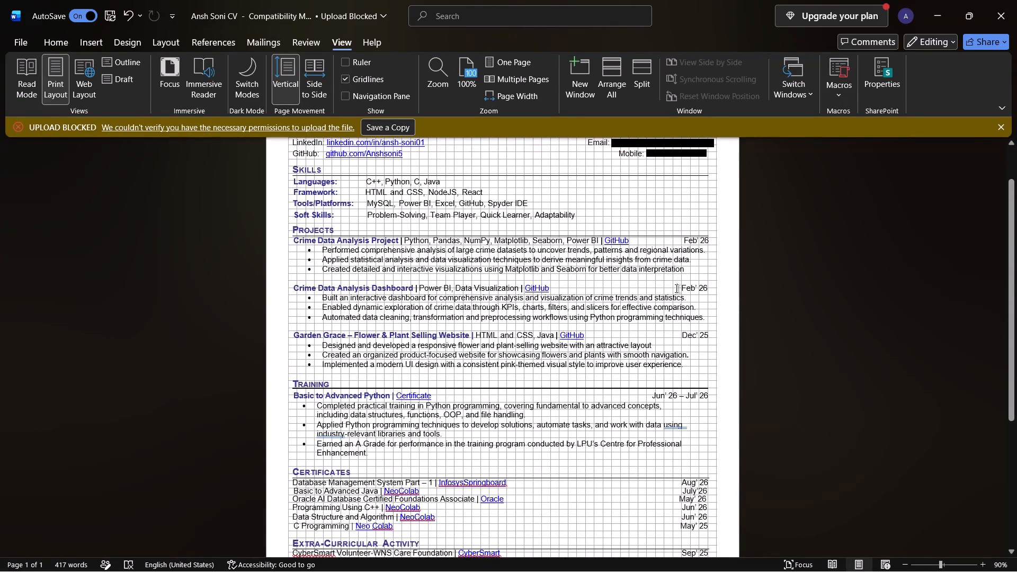
pyautogui.press('space')
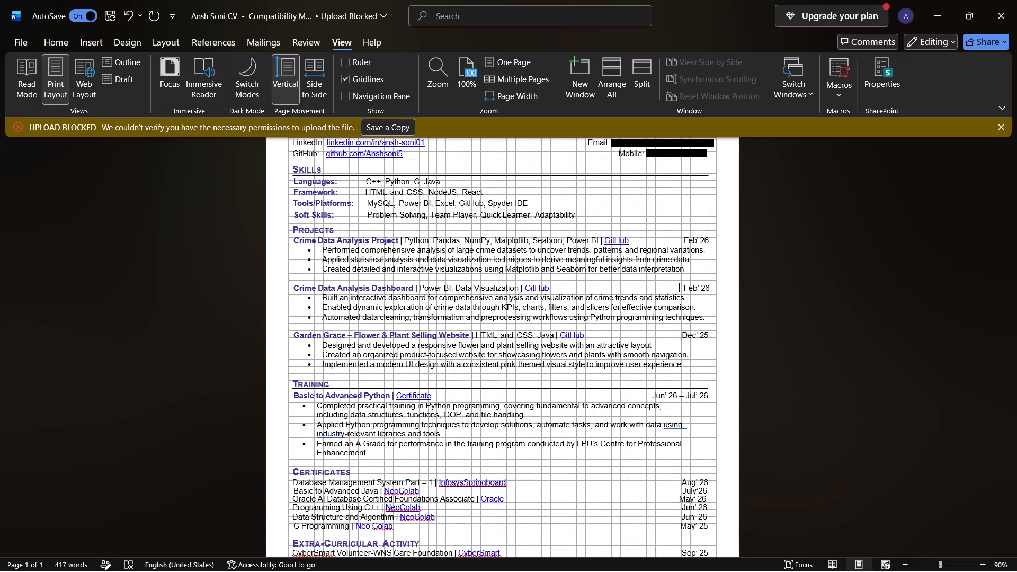
pyautogui.press('BackSpace')
pyautogui.press('space')
pyautogui.press('BackSpace')
pyautogui.press('space')
# Add a space in the gap before the May' 26 date on the Oracle AI Database Certified Foundations Associate line.
pyautogui.click(661, 502)
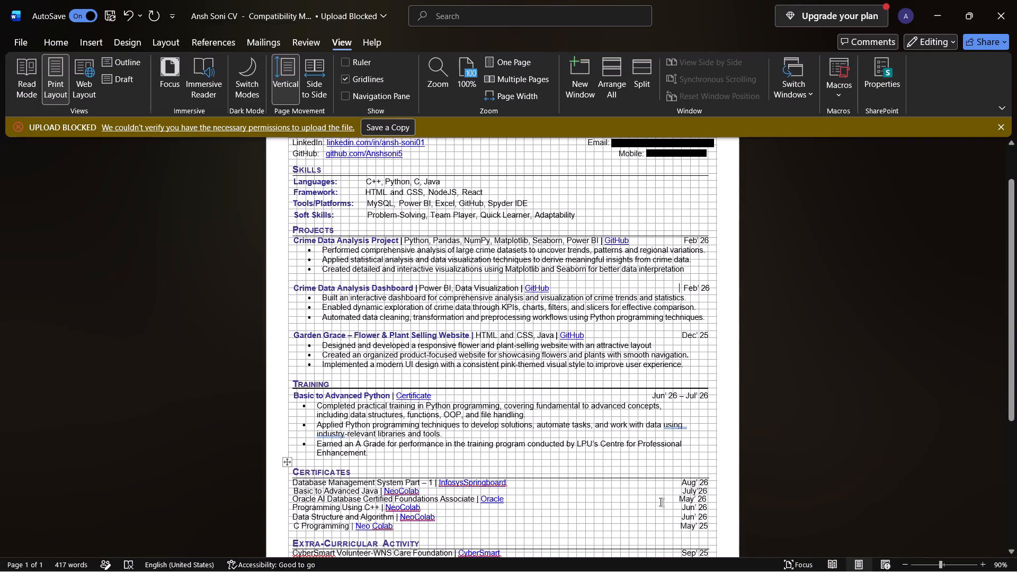
pyautogui.press('space')
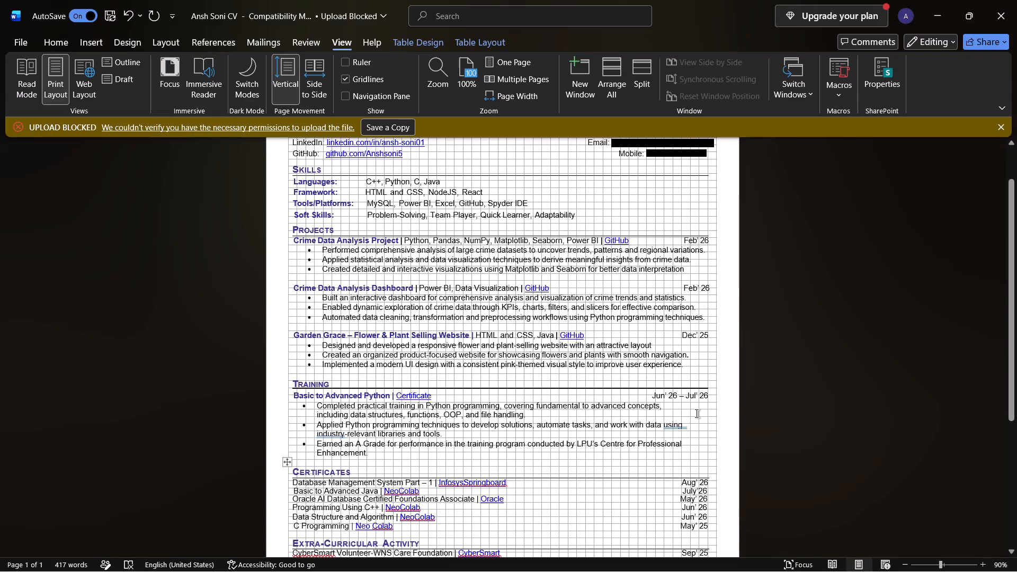
# Hide the document gridlines.
pyautogui.scroll(-1, 697, 414)
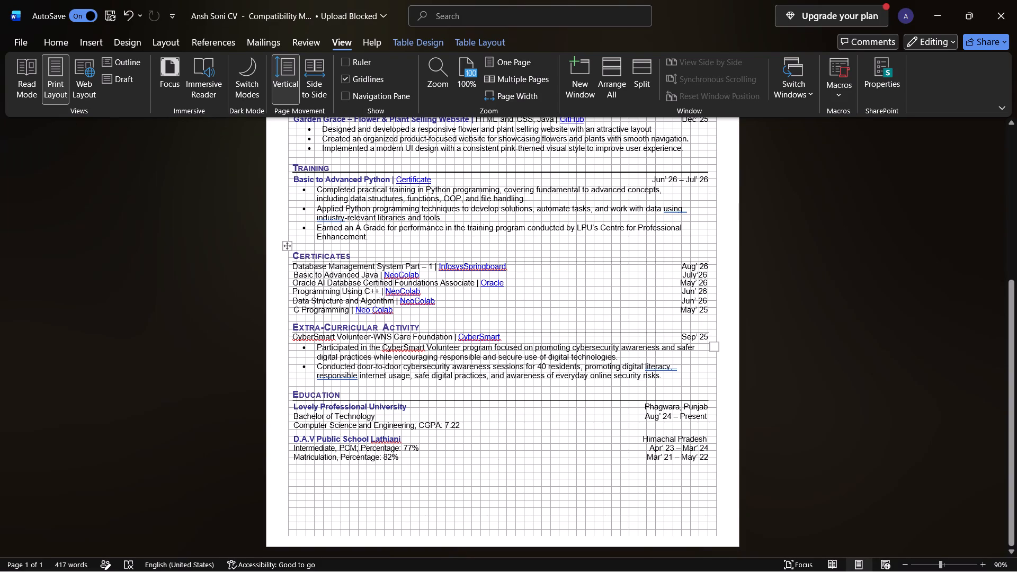
pyautogui.click(344, 78)
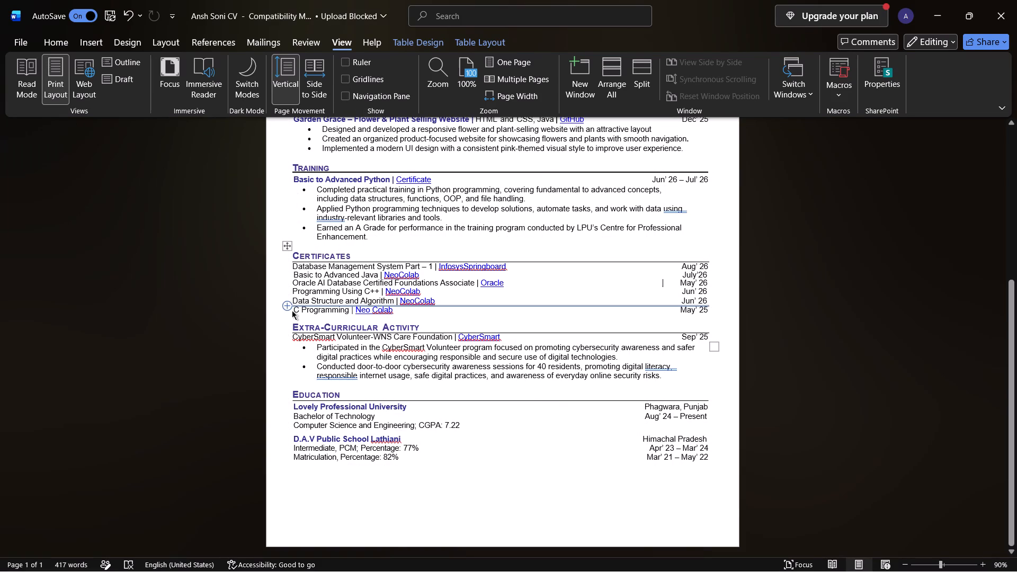
# Copy the C Programming | Neo Colab entry in the Certificates section.
pyautogui.moveTo(292, 311); pyautogui.dragTo(315, 309)
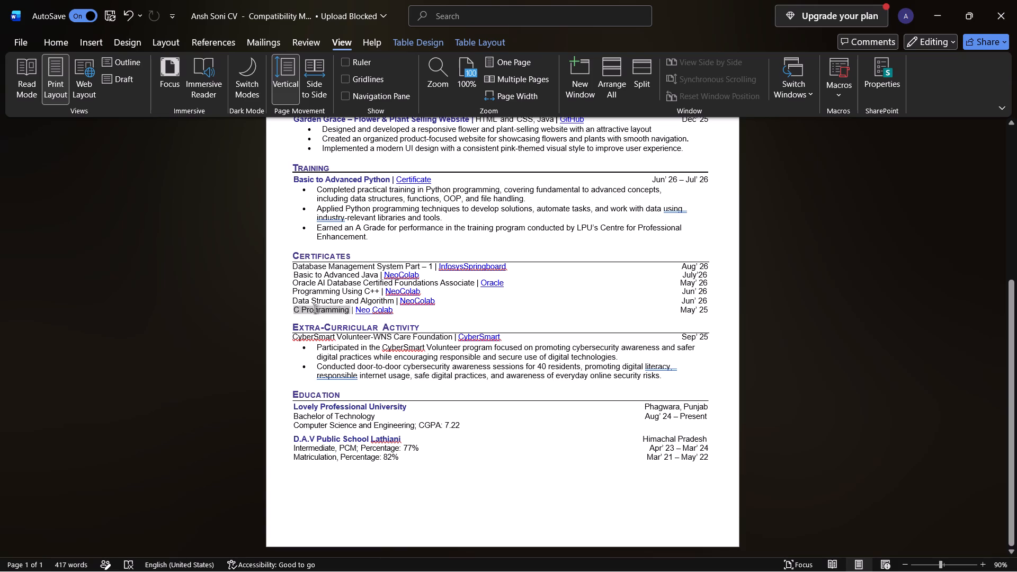
pyautogui.moveTo(315, 309); pyautogui.dragTo(442, 314)
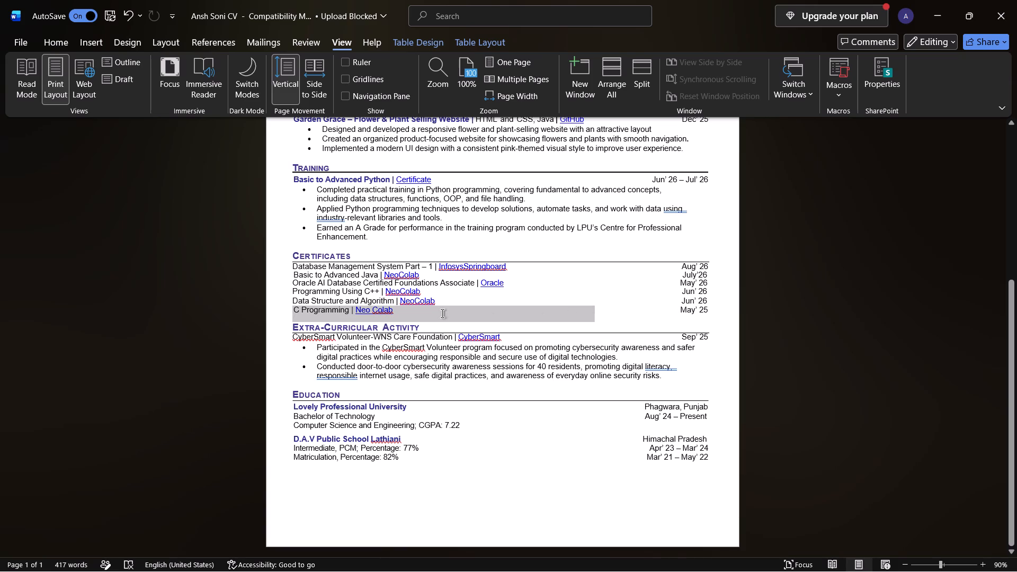
pyautogui.moveTo(442, 314); pyautogui.dragTo(403, 312)
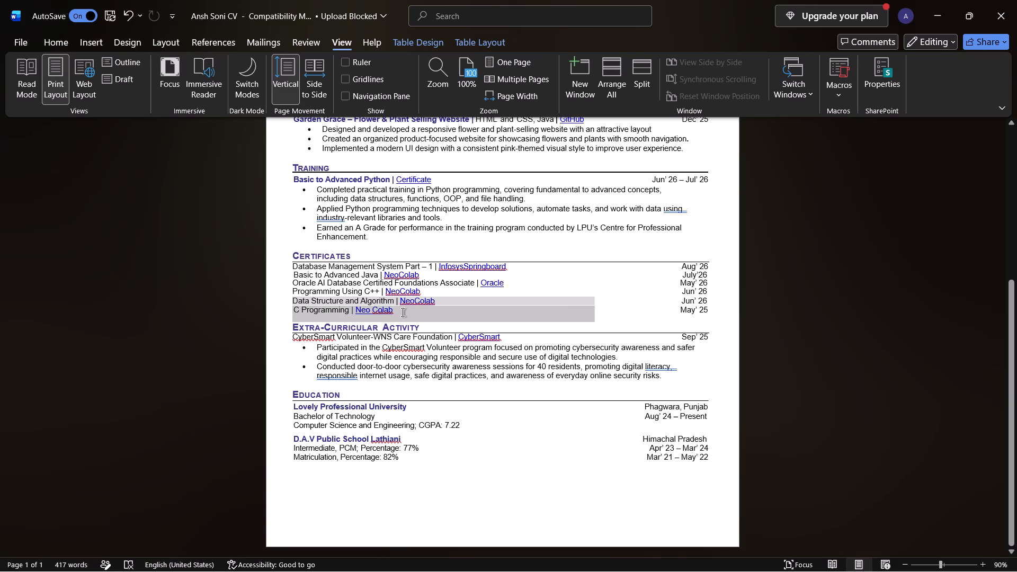
pyautogui.moveTo(403, 312); pyautogui.dragTo(273, 272)
pyautogui.moveTo(273, 272); pyautogui.dragTo(396, 310)
pyautogui.click(396, 310)
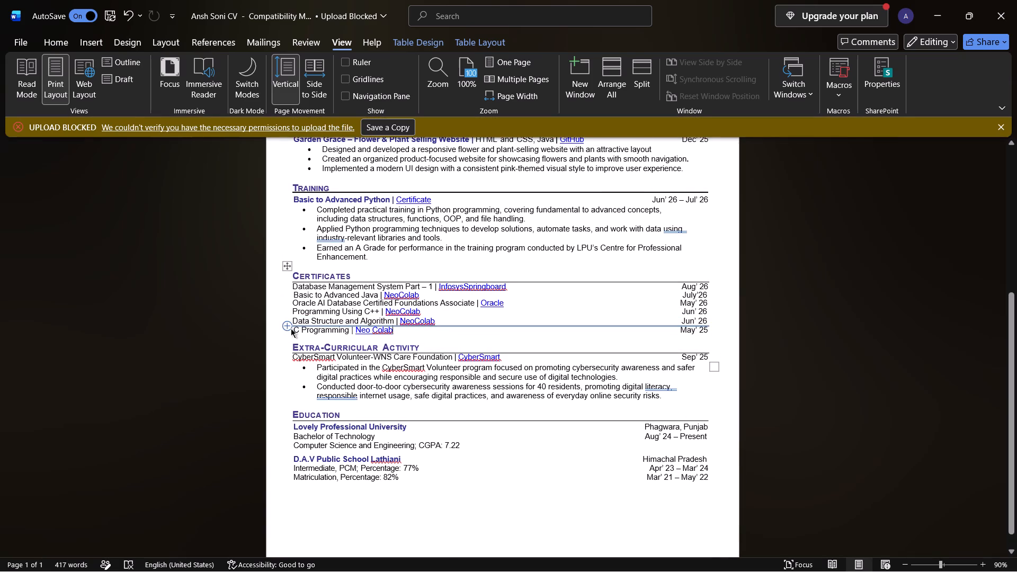
pyautogui.moveTo(293, 329); pyautogui.dragTo(373, 333)
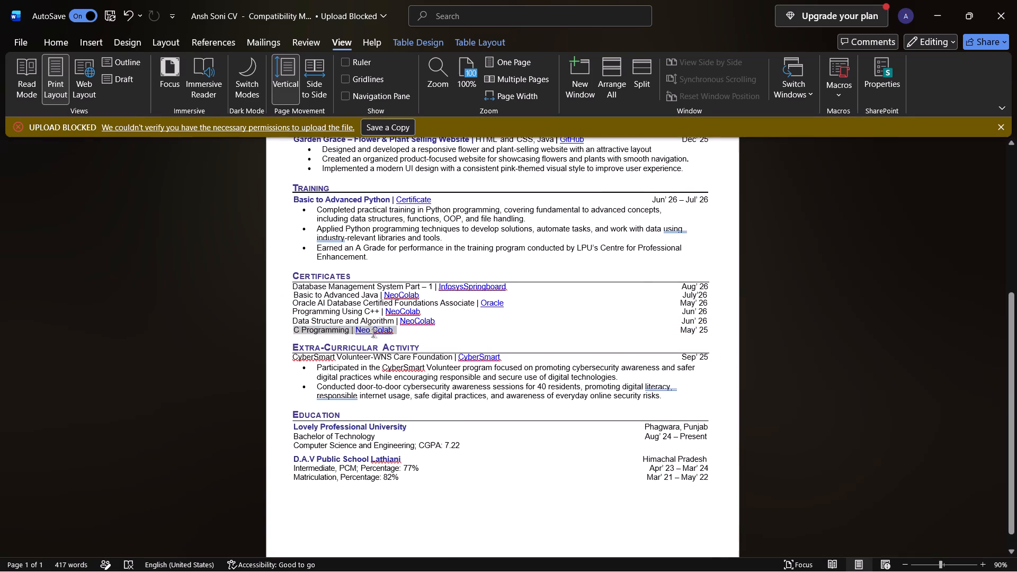
pyautogui.moveTo(373, 333); pyautogui.dragTo(387, 334)
pyautogui.hotkey('ctrl', 'c')
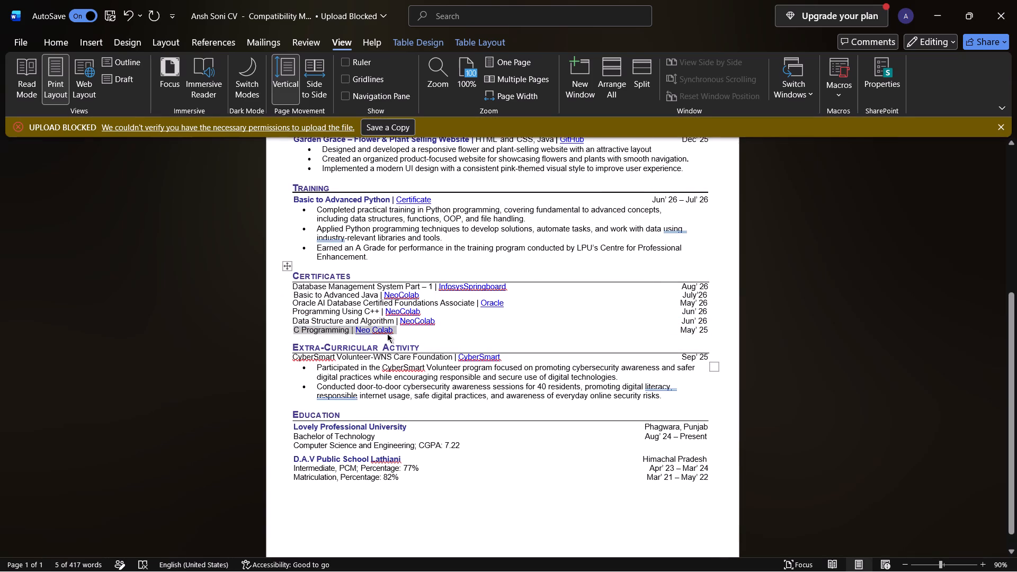
pyautogui.click(508, 303)
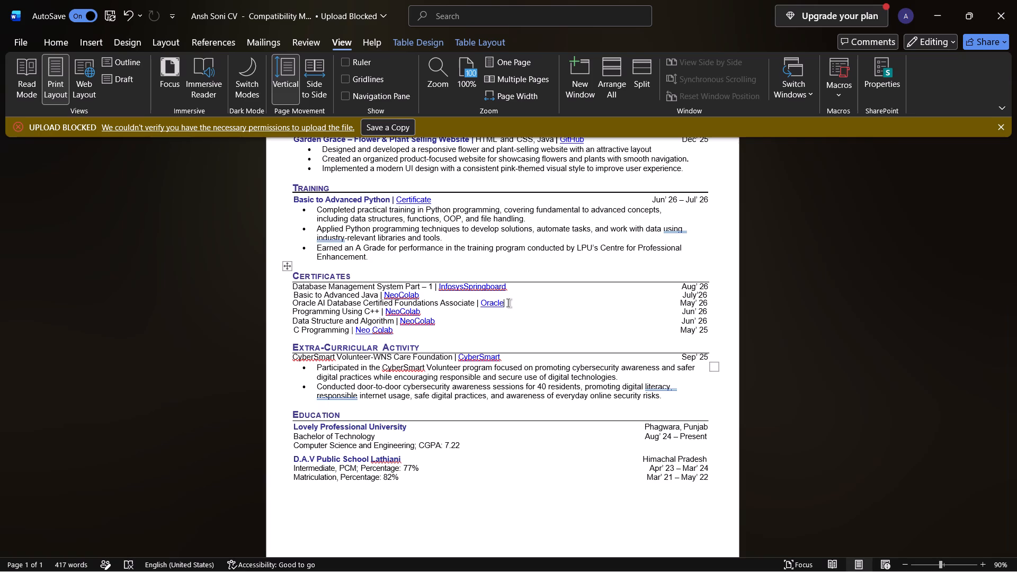
# Review the whole CV from the header to the Education section, checking the layout and date alignment.
pyautogui.click(907, 260)
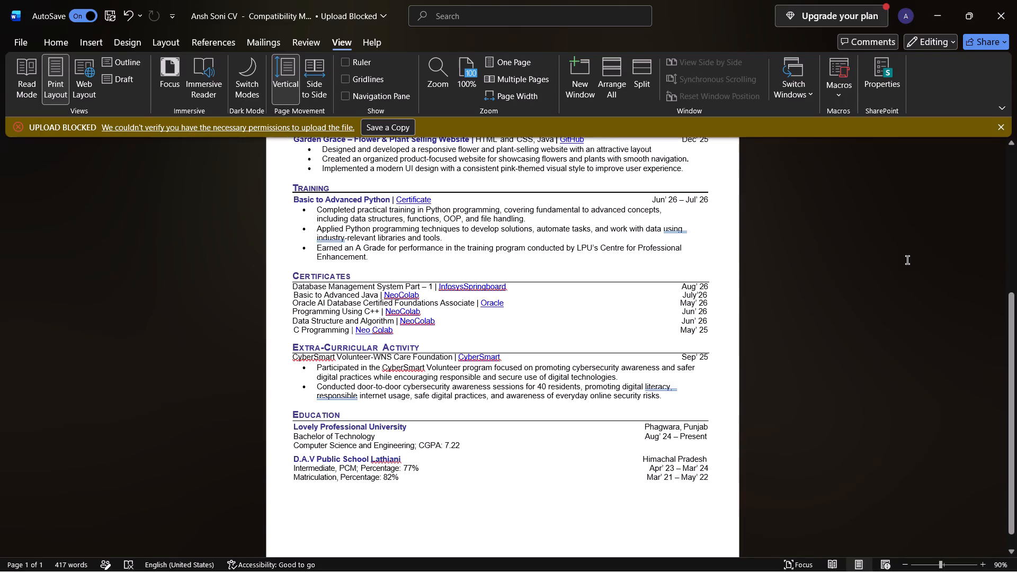
pyautogui.scroll(4, 833, 282)
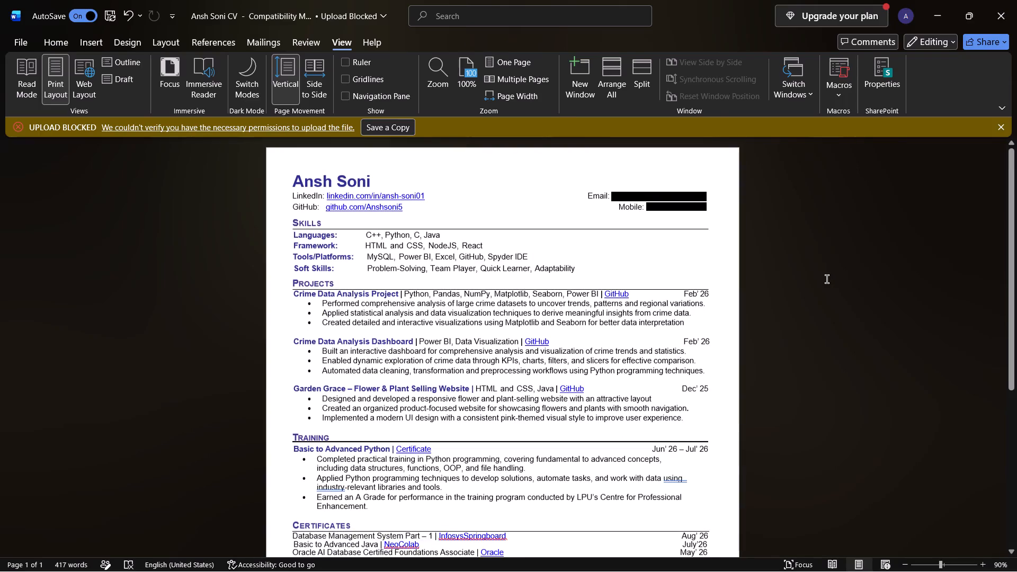
pyautogui.scroll(-1, 840, 261)
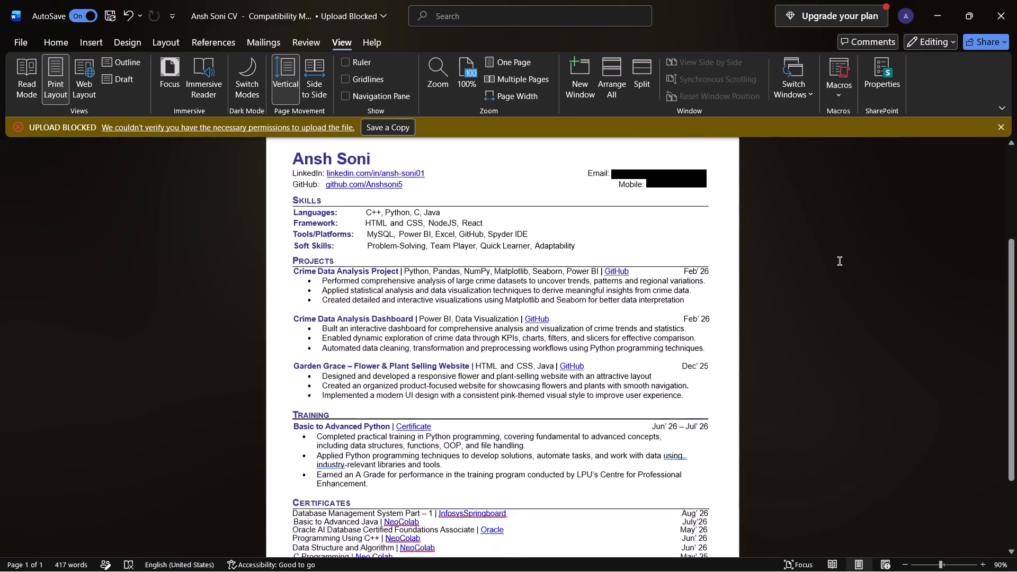
pyautogui.scroll(-2, 840, 261)
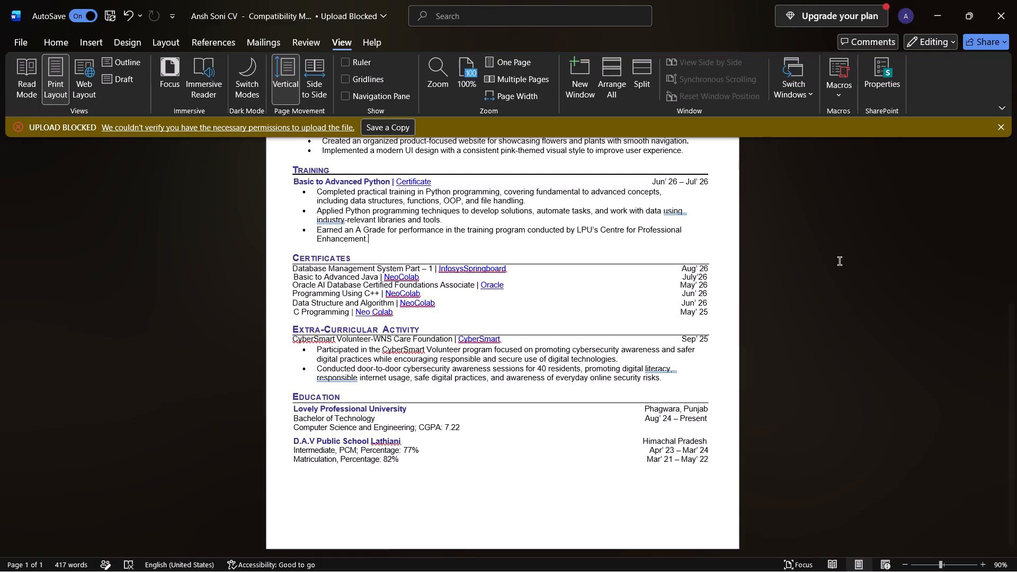
pyautogui.scroll(2, 840, 261)
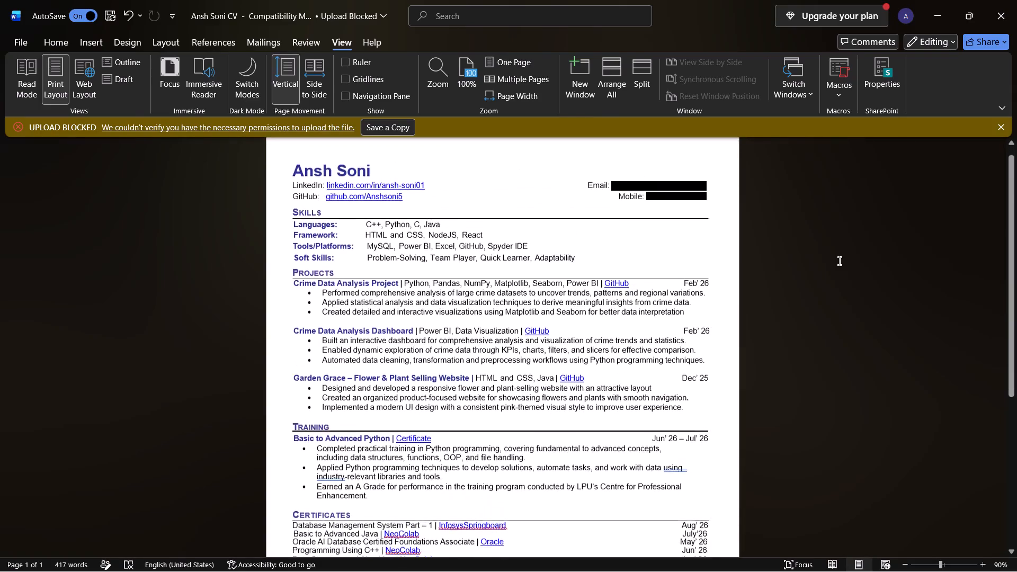
pyautogui.scroll(1, 840, 261)
pyautogui.scroll(-1, 840, 261)
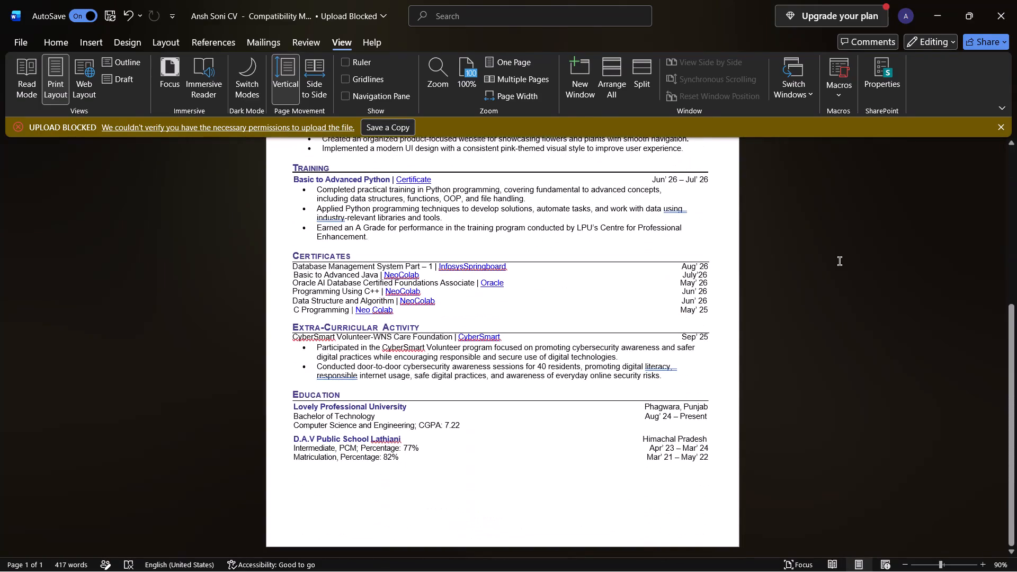
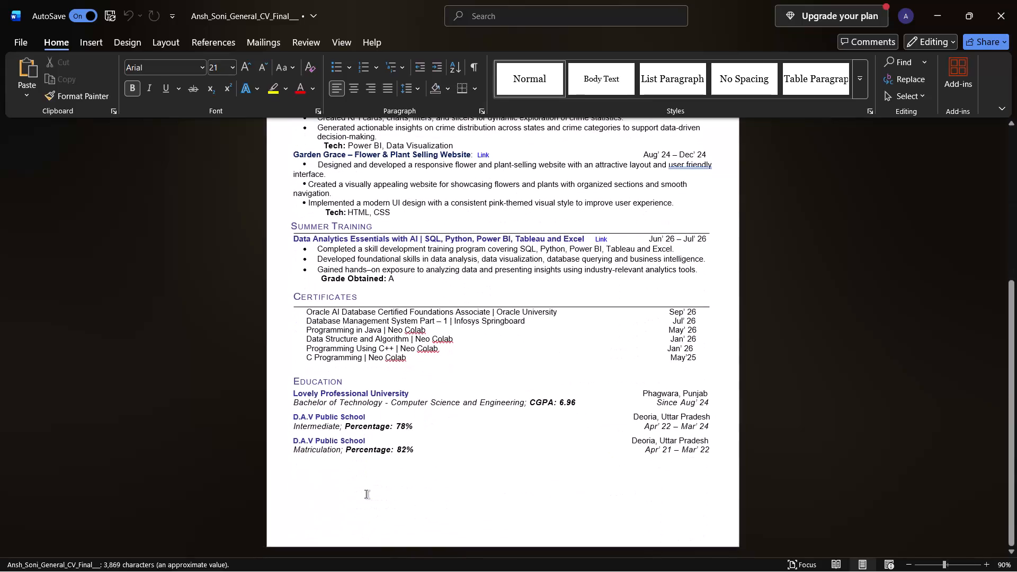
# Close the General CV Final document and return to the CV being edited.
pyautogui.scroll(-1, 366, 494)
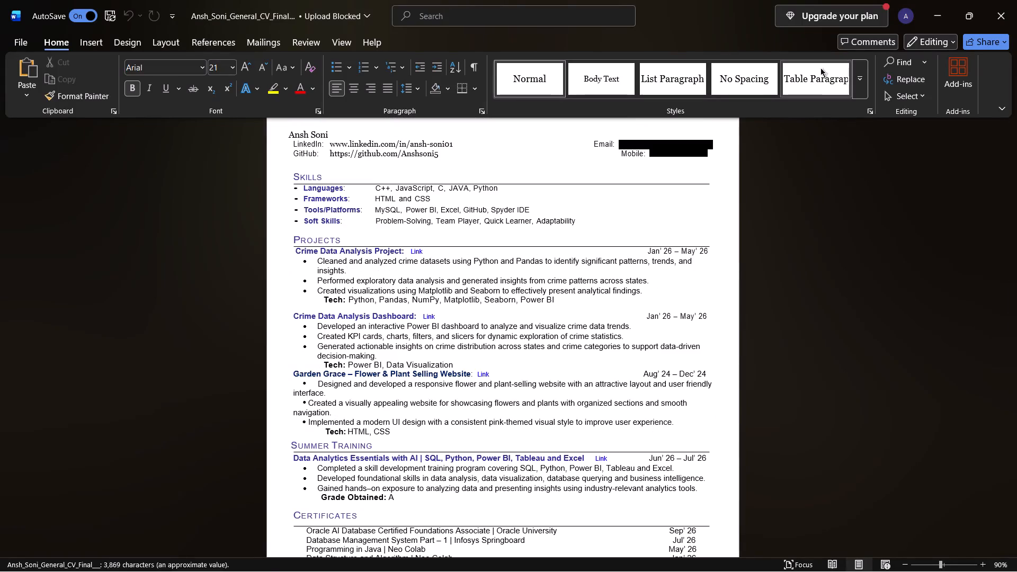
pyautogui.click(1011, 0)
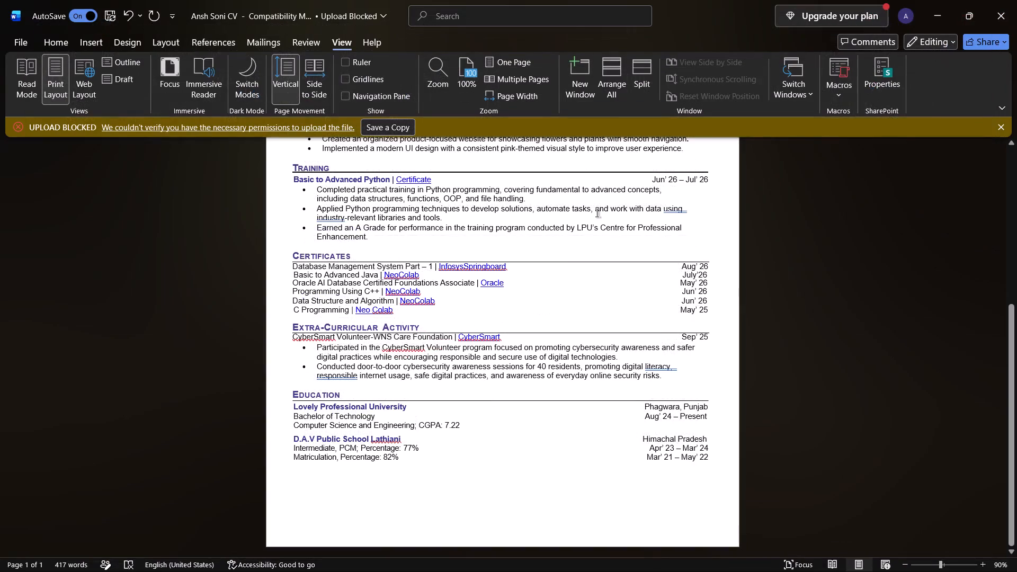
# Examine the CV's Training, Certificates, Extra-Curricular Activity and Education sections at different magnifications, checking the layout and date alignment.
pyautogui.scroll(1, 565, 303)
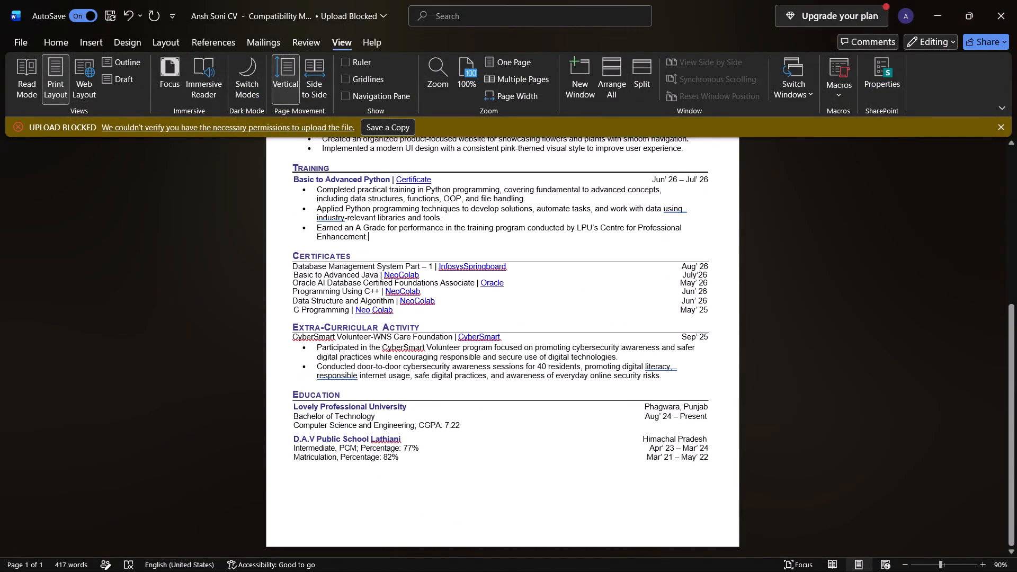
pyautogui.scroll(2, 140, 265)
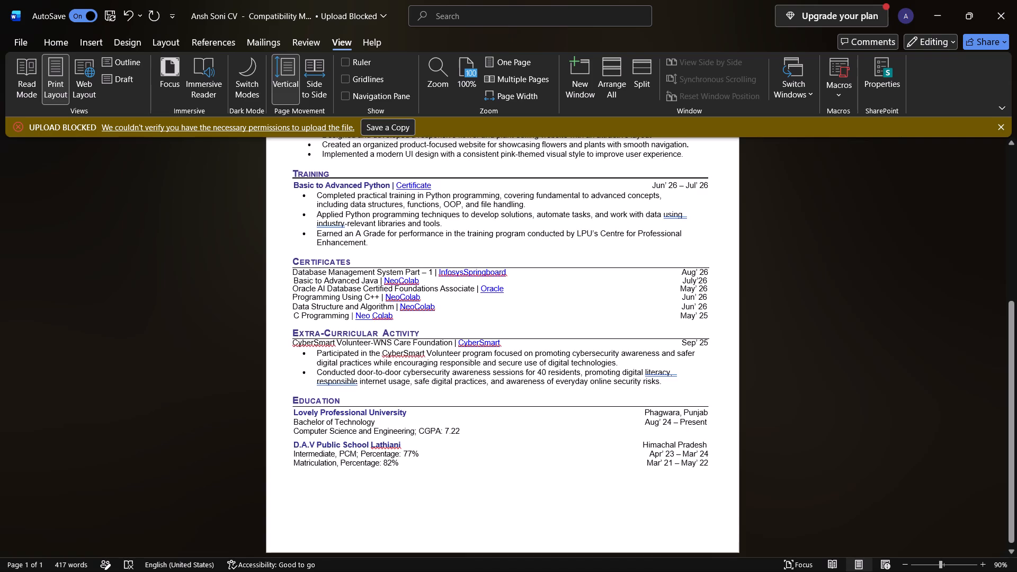
pyautogui.click(860, 570)
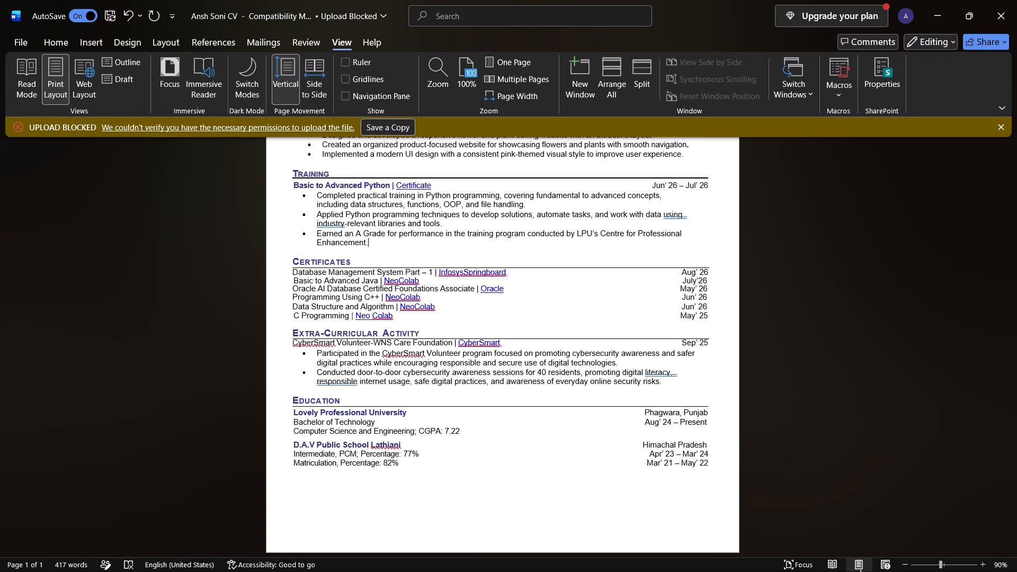
pyautogui.click(854, 564)
pyautogui.click(941, 568)
pyautogui.click(943, 567)
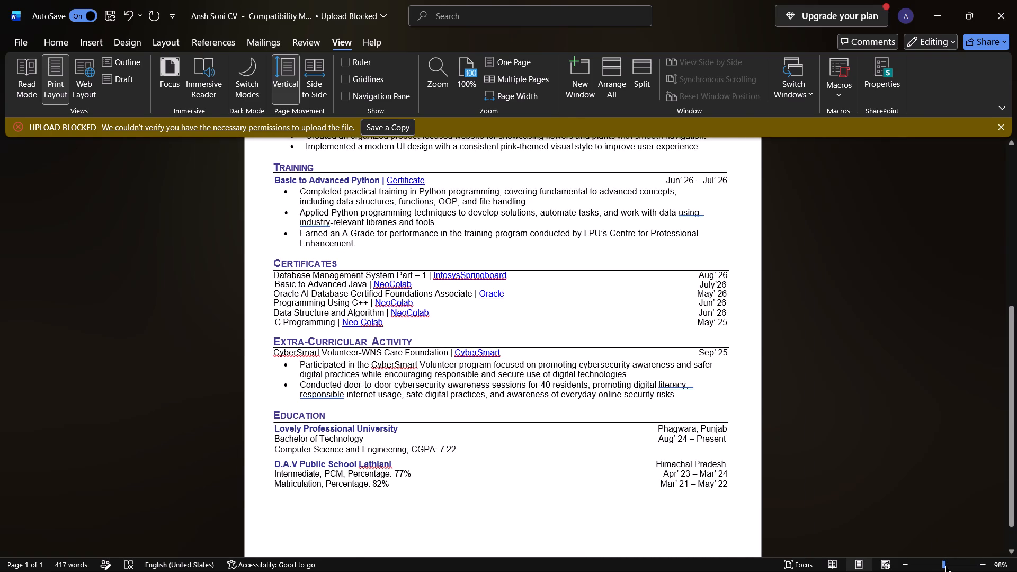
pyautogui.click(945, 566)
pyautogui.click(939, 566)
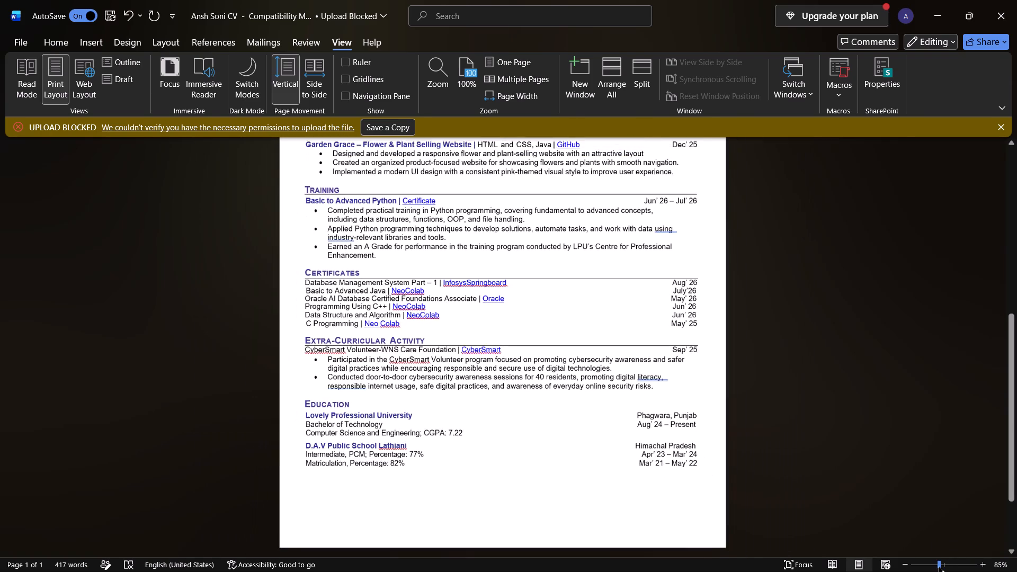
pyautogui.click(945, 565)
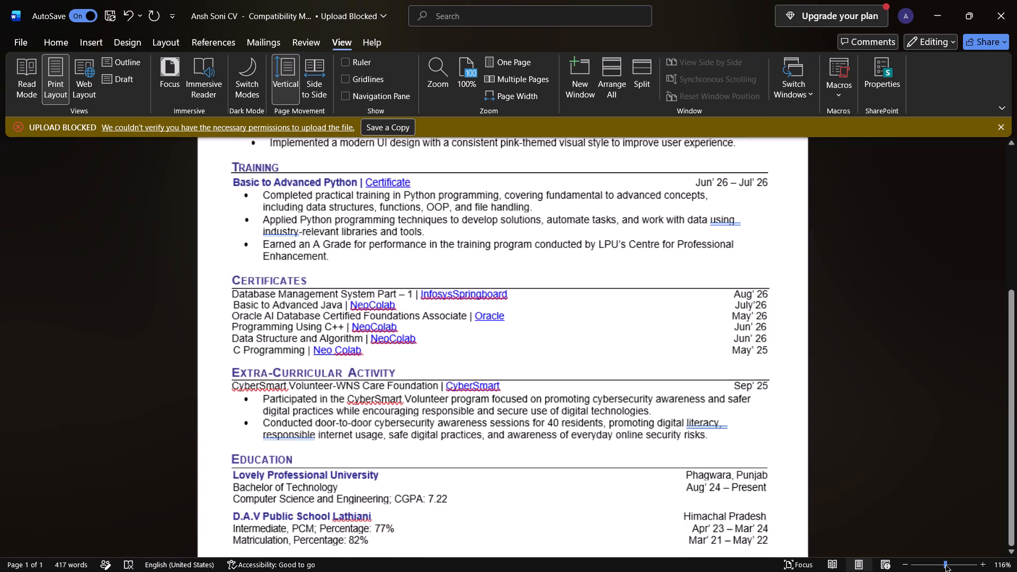
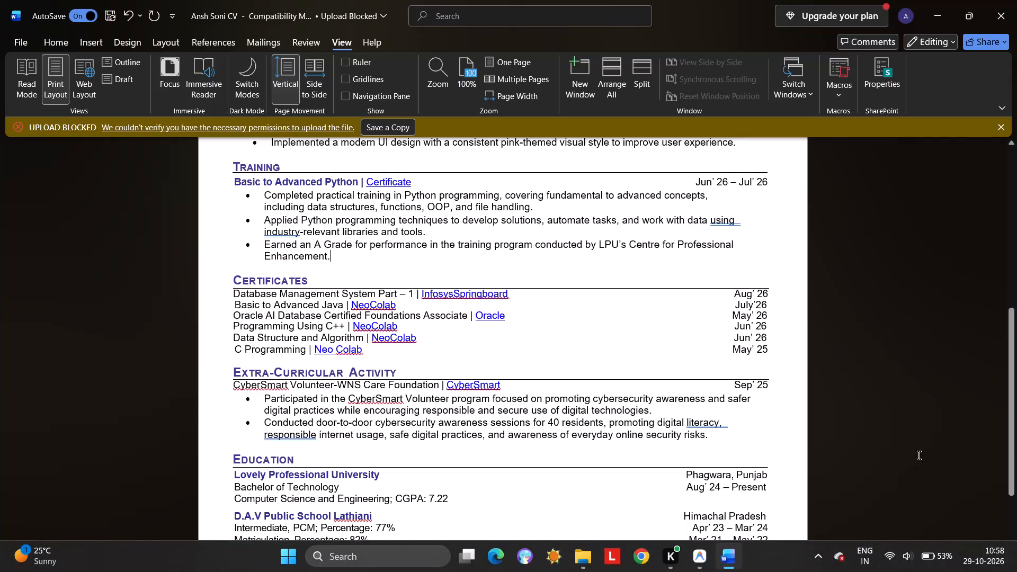
# Insert a space before the year in the Basic to Advanced Java certificate's date so it reads July' 26.
pyautogui.click(726, 316)
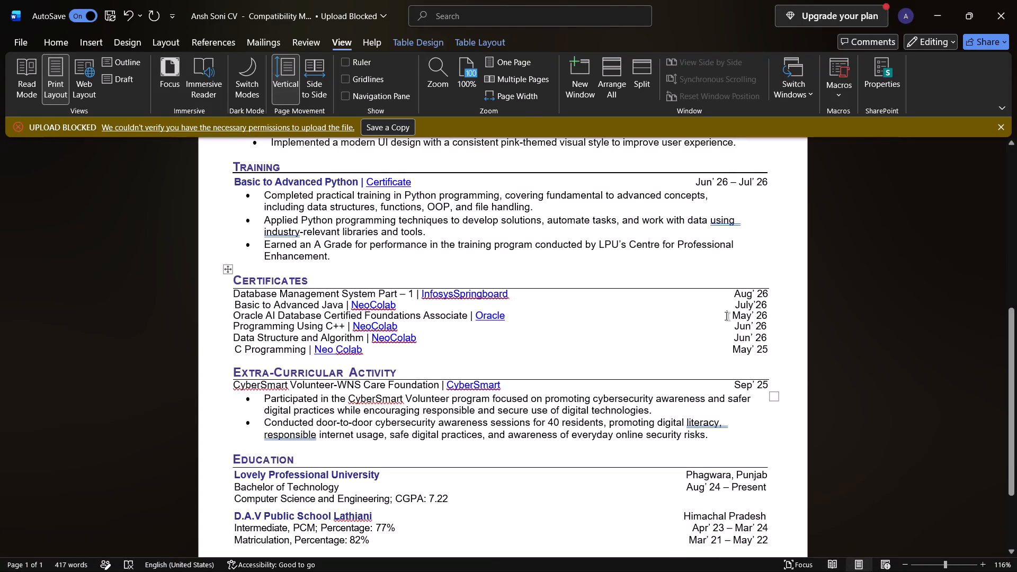
pyautogui.doubleClick(597, 333)
pyautogui.click(755, 306)
pyautogui.press('space')
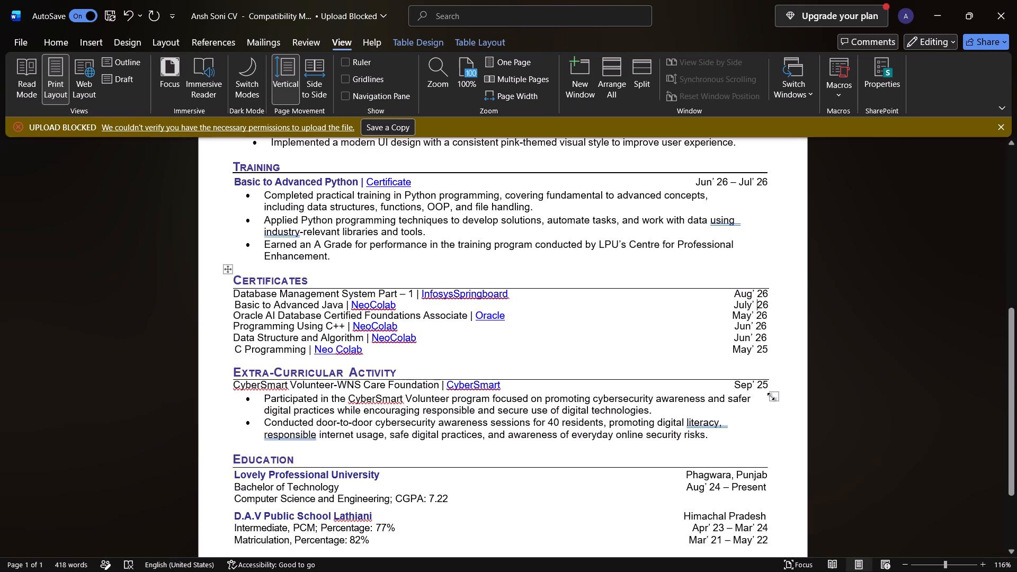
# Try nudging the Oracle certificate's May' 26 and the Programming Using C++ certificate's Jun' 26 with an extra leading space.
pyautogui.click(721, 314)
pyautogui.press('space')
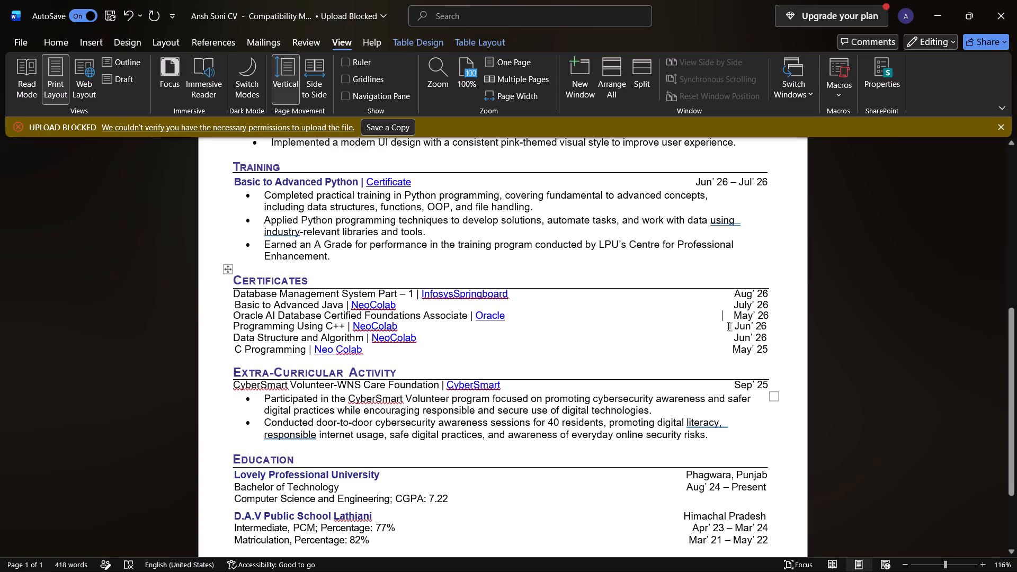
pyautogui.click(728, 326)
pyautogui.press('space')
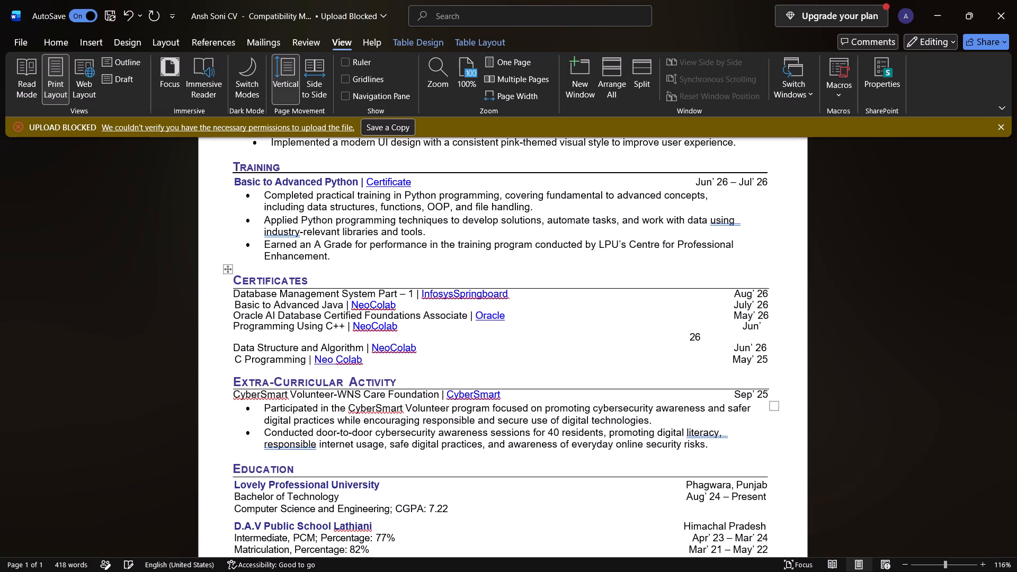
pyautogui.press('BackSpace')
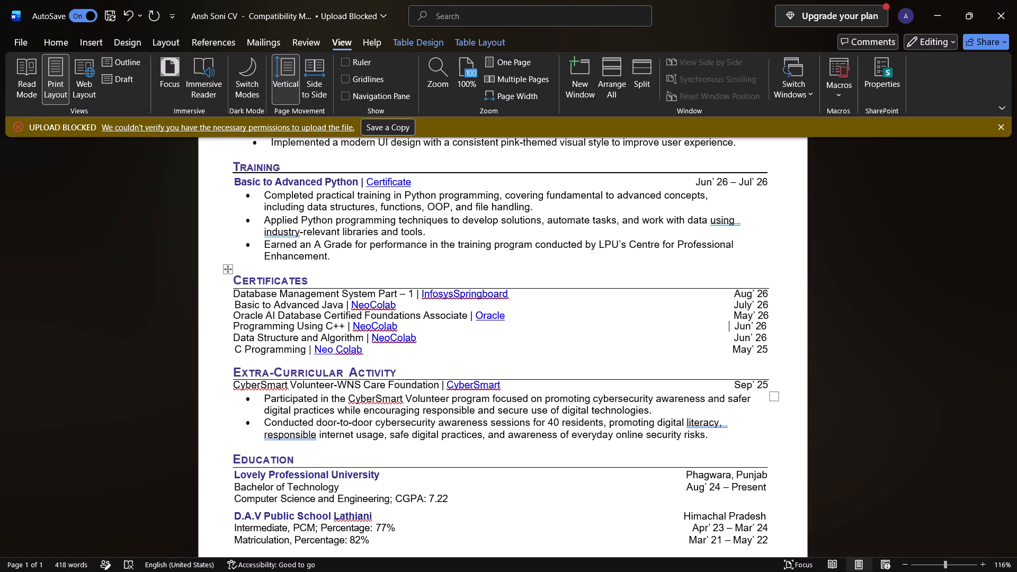
# Show gridlines and remove one leading space before the Oracle, Java and Database Management System certificate dates to align them.
pyautogui.click(345, 80)
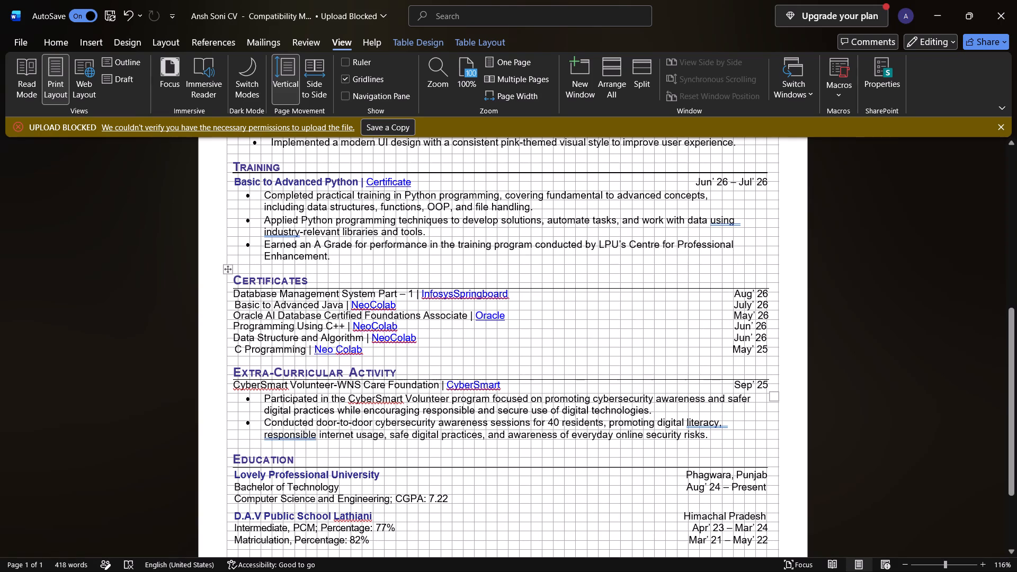
pyautogui.click(726, 313)
pyautogui.press('BackSpace')
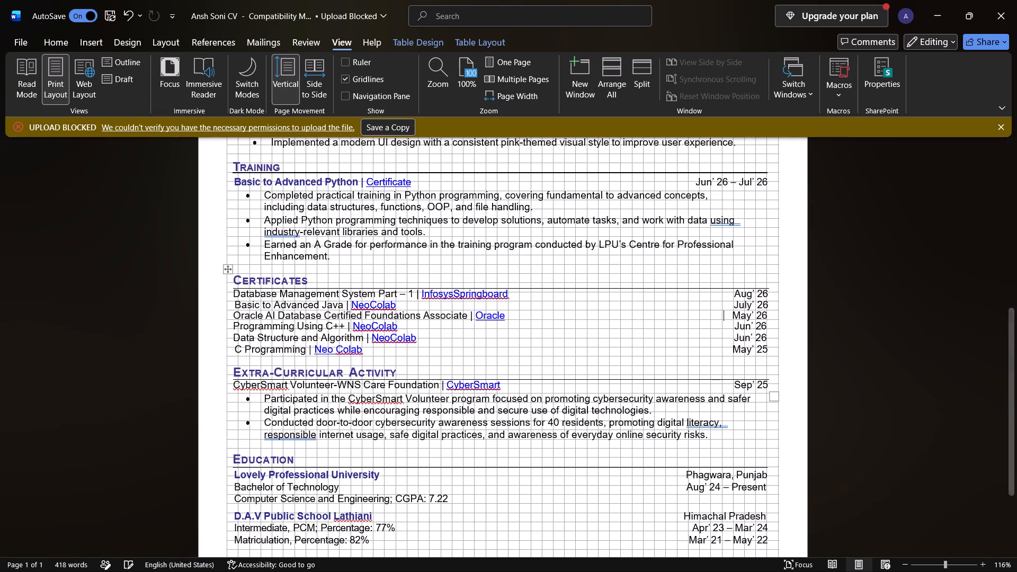
pyautogui.click(731, 306)
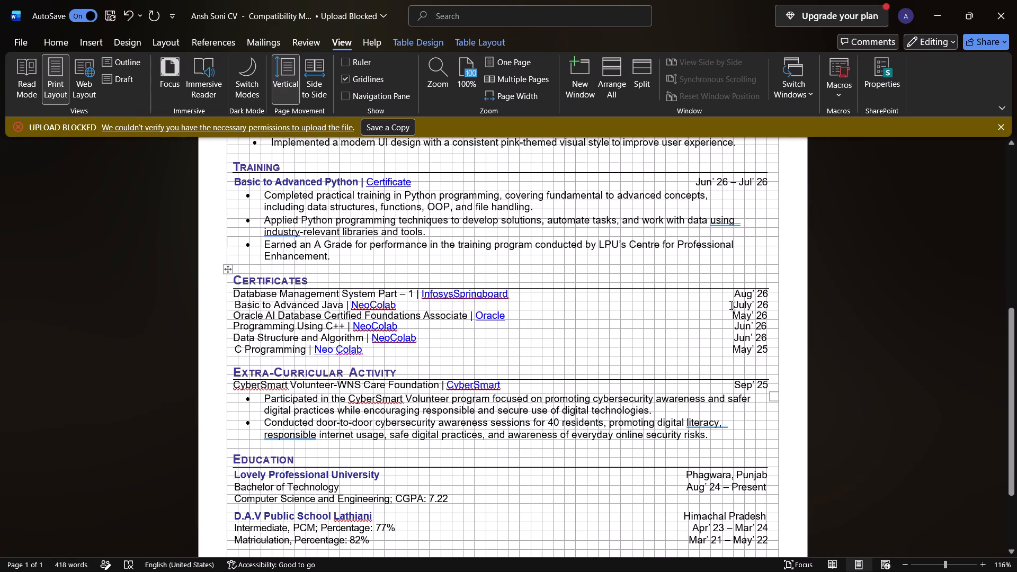
pyautogui.press('BackSpace')
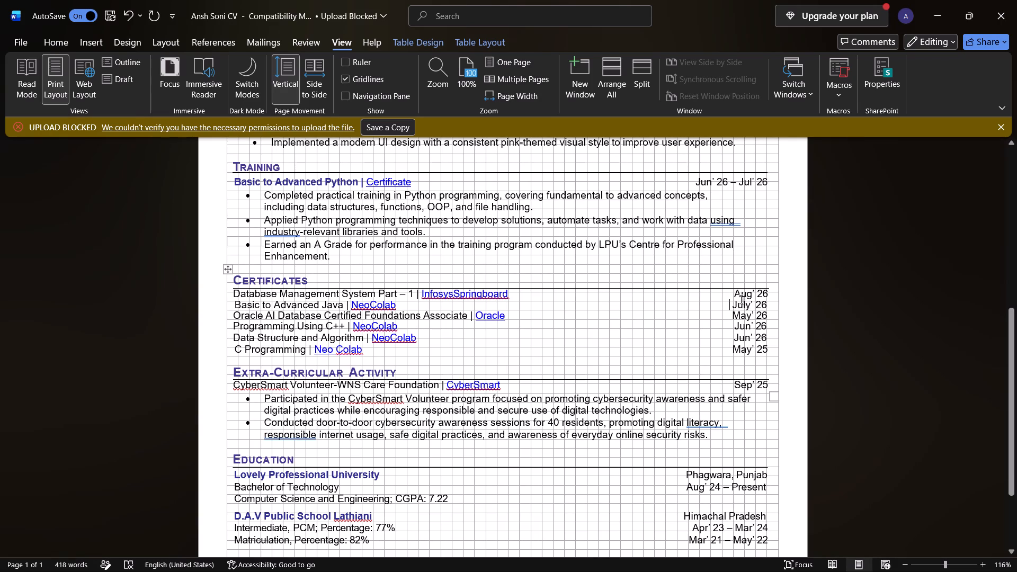
pyautogui.click(731, 294)
pyautogui.press('BackSpace')
# Shorten the Basic to Advanced Java certificate's month to Jul' and add two leading spaces to realign the date.
pyautogui.click(752, 307)
pyautogui.press('BackSpace')
pyautogui.press('BackSpace')
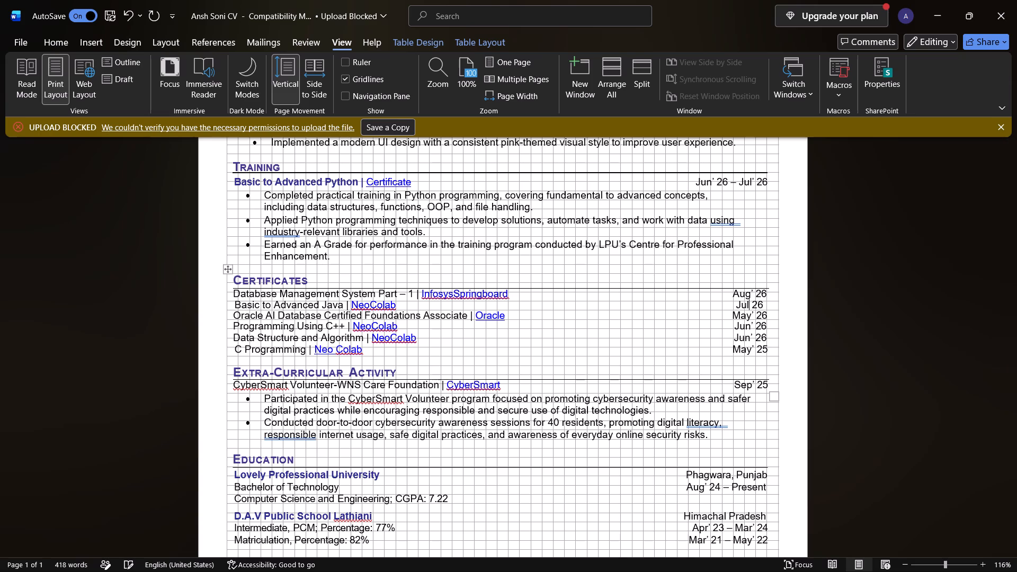
pyautogui.press("'")
pyautogui.press('Left')
pyautogui.click(730, 308)
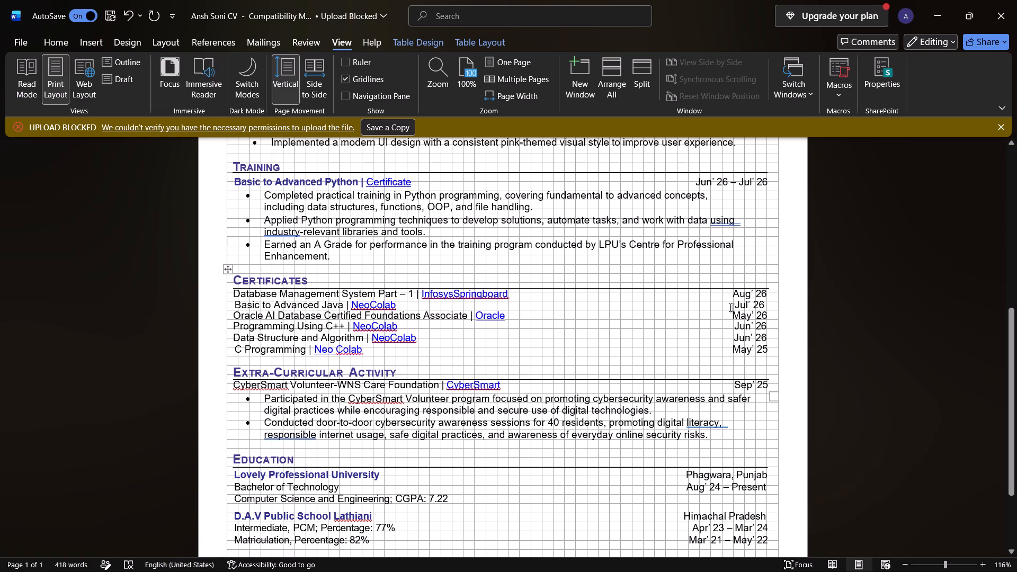
pyautogui.press('space')
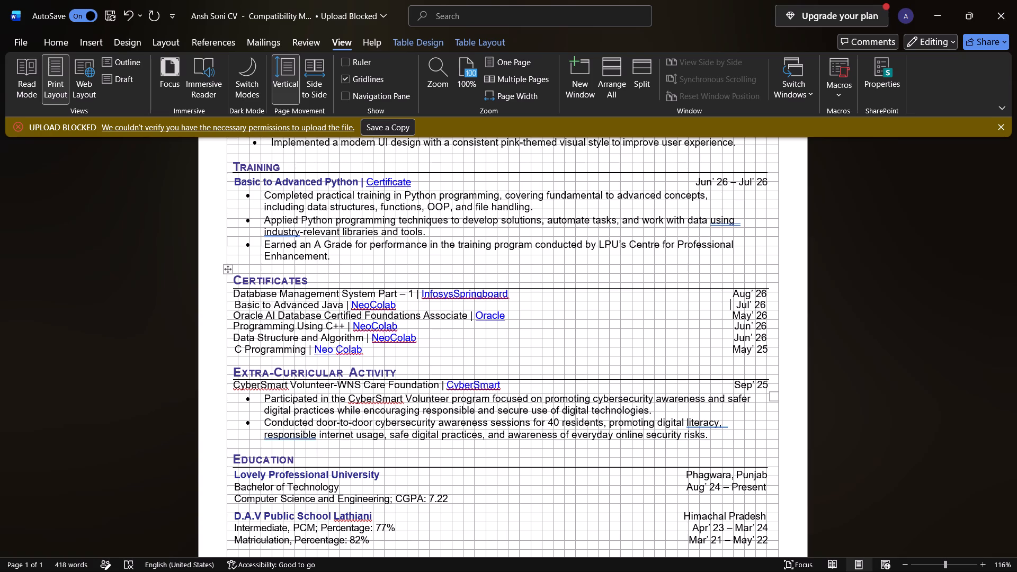
pyautogui.press('space')
pyautogui.scroll(-1, 734, 319)
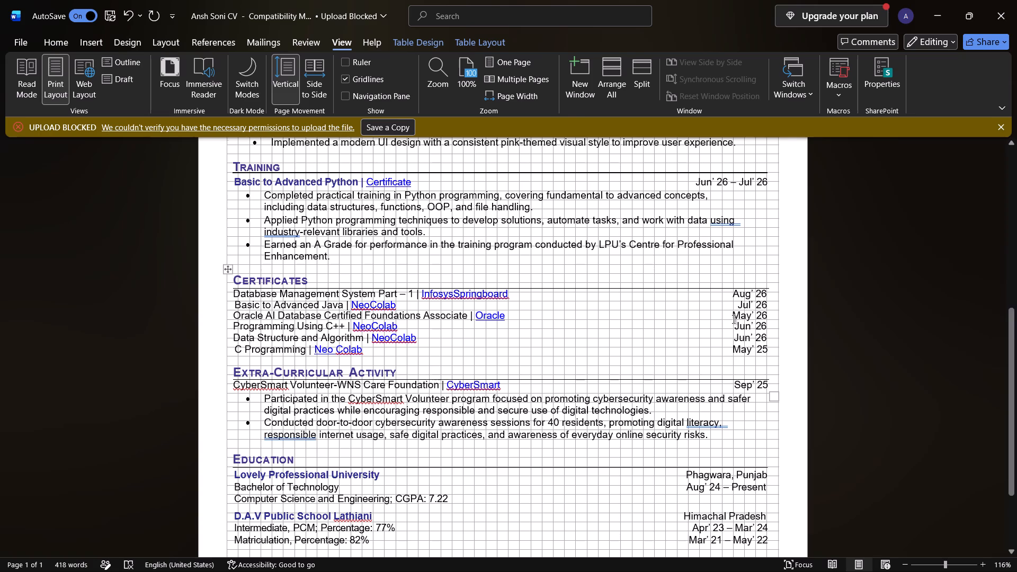
pyautogui.scroll(-1, 734, 319)
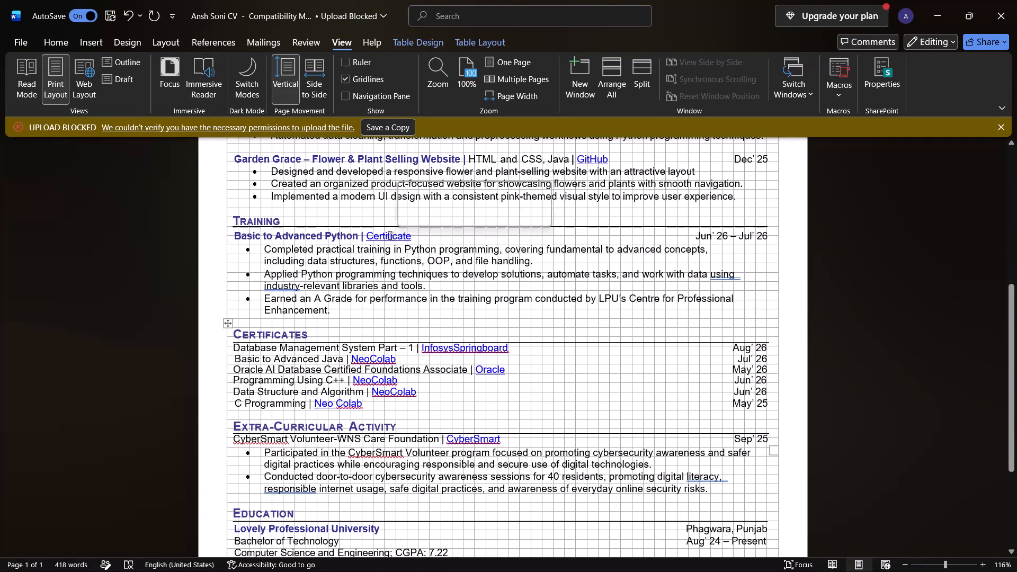
pyautogui.moveTo(230, 220); pyautogui.dragTo(233, 220)
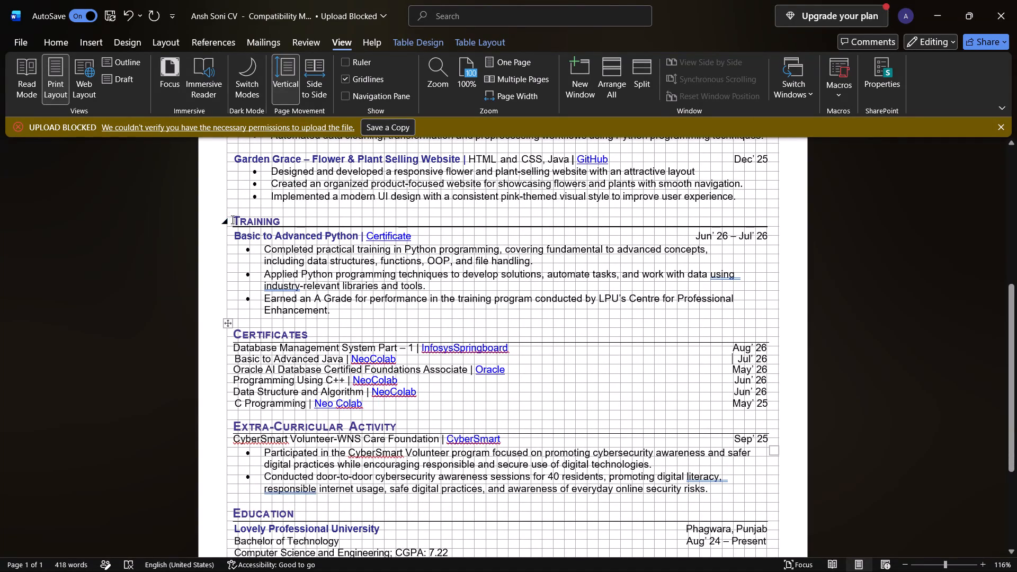
pyautogui.moveTo(233, 220); pyautogui.dragTo(333, 311)
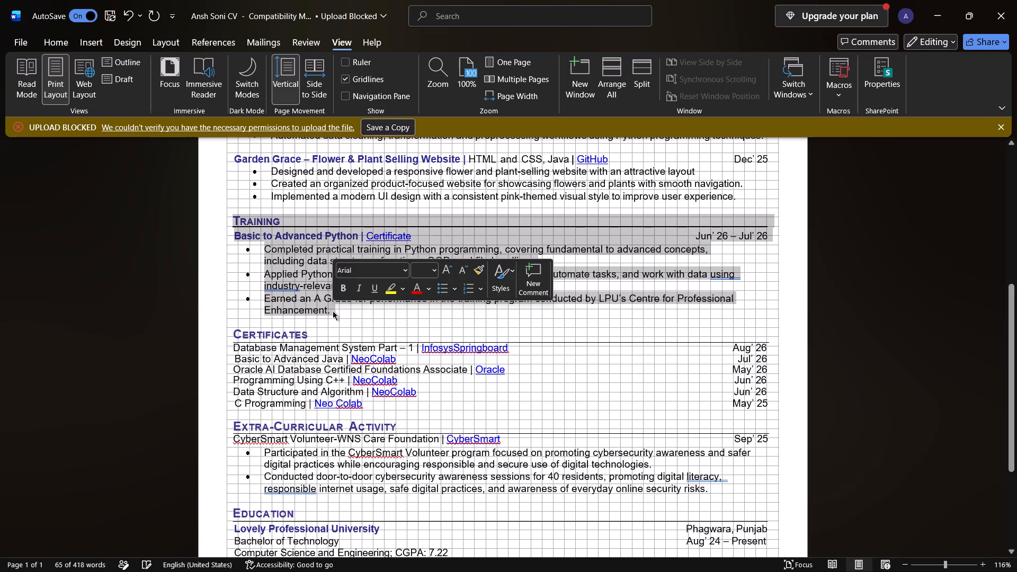
pyautogui.hotkey('ctrl', 'c')
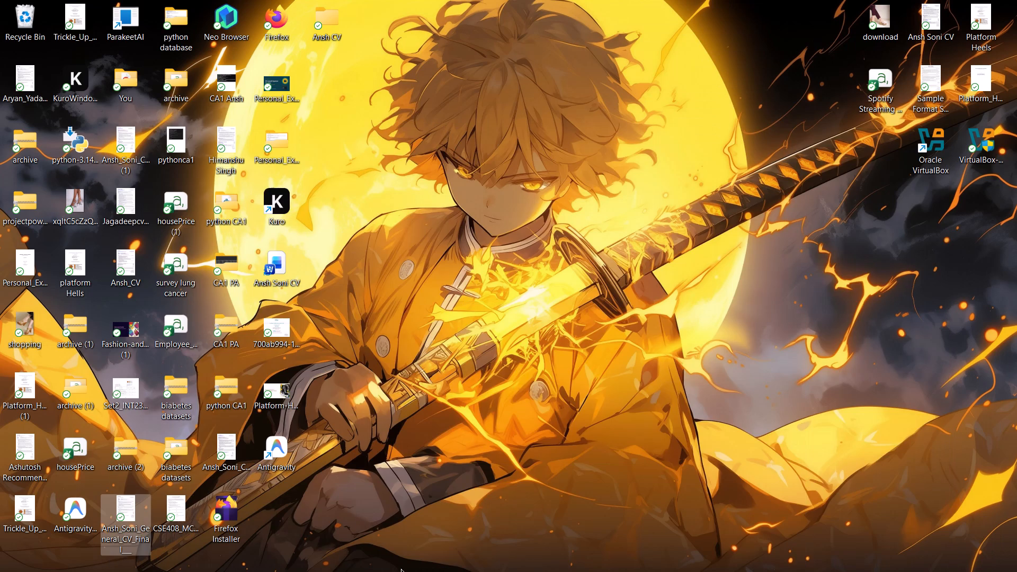
pyautogui.click(638, 560)
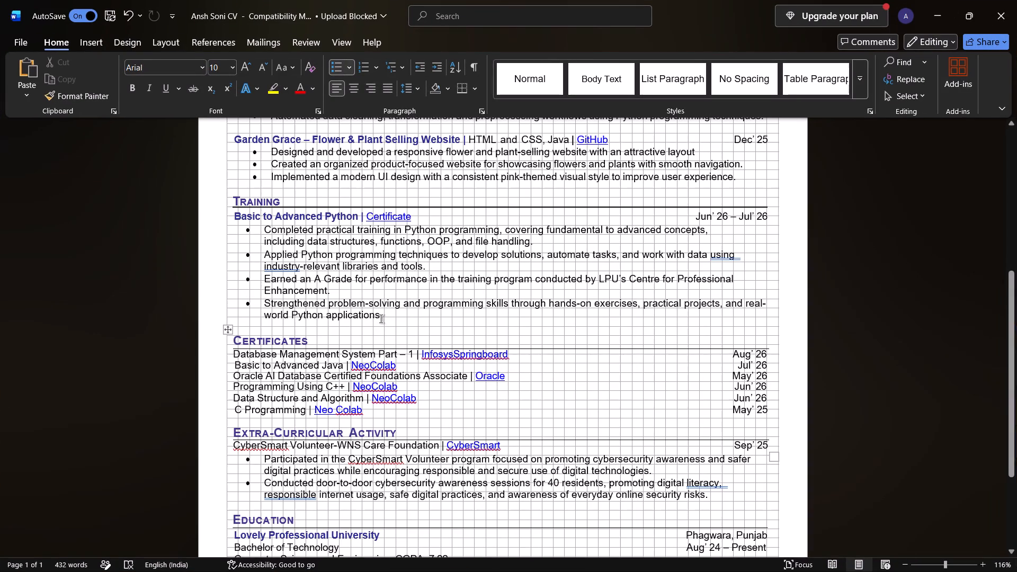
pyautogui.click(380, 317)
pyautogui.press('space')
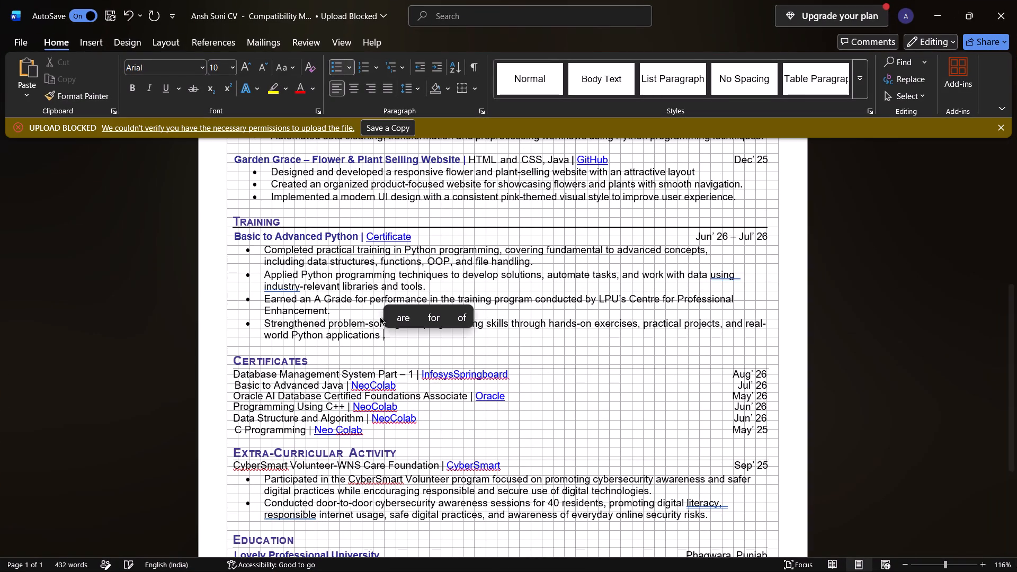
pyautogui.hotkey('ctrl', 'v')
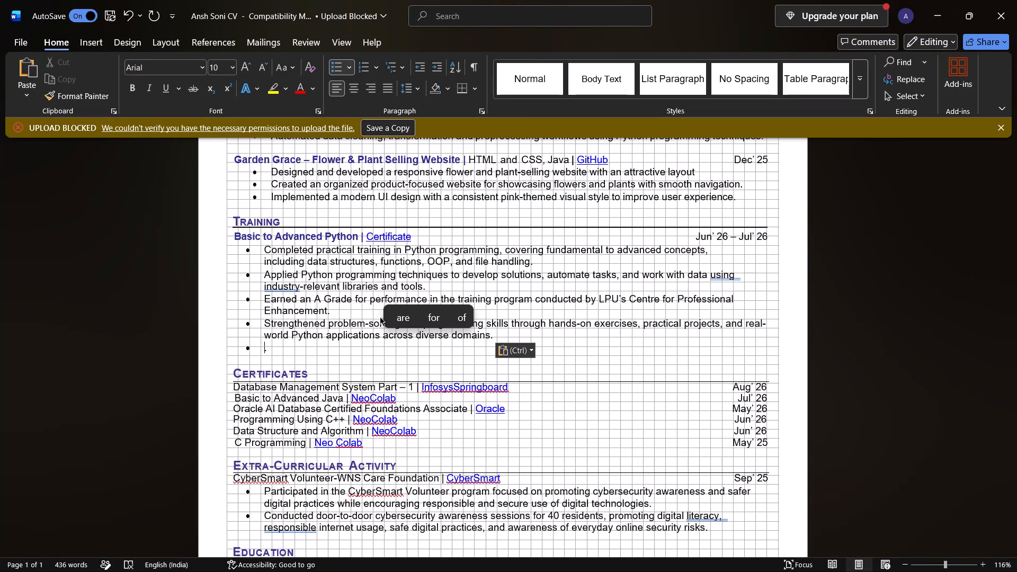
# Delete the leftover bullet containing only a dot, and the empty line, below the last Training bullet.
pyautogui.click(290, 355)
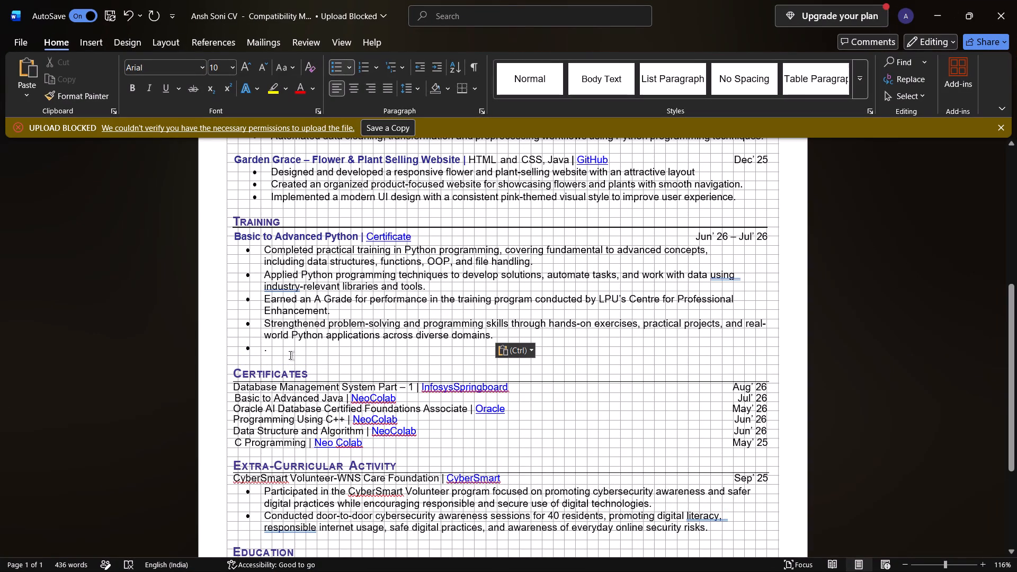
pyautogui.press('BackSpace')
pyautogui.press('BackSpace')
pyautogui.press('BackSpace')
pyautogui.press('BackSpace')
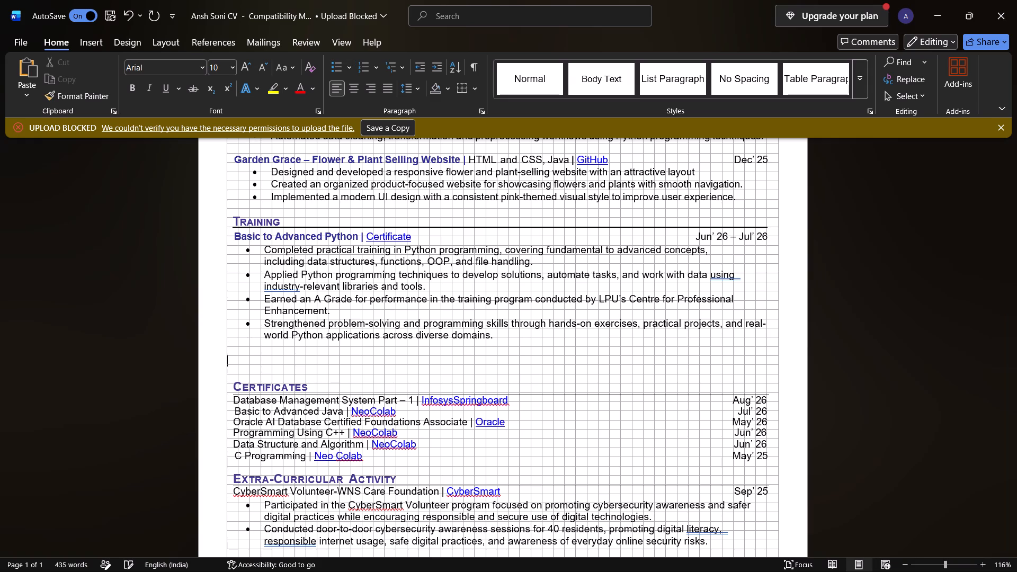
pyautogui.press('BackSpace')
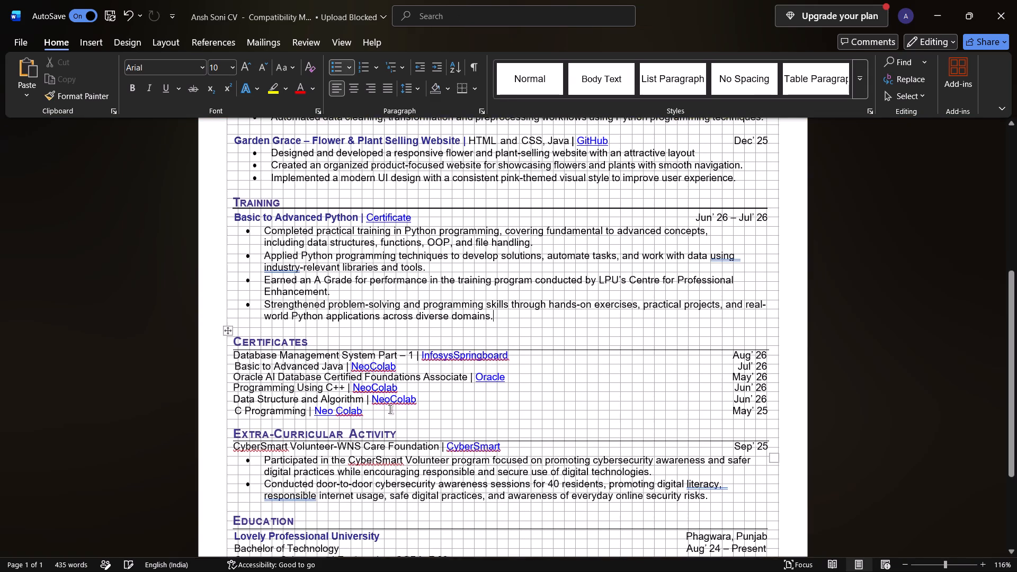
# Review the whole CV from the header to Education, checking the layout and the extended Training section.
pyautogui.scroll(-4, 390, 409)
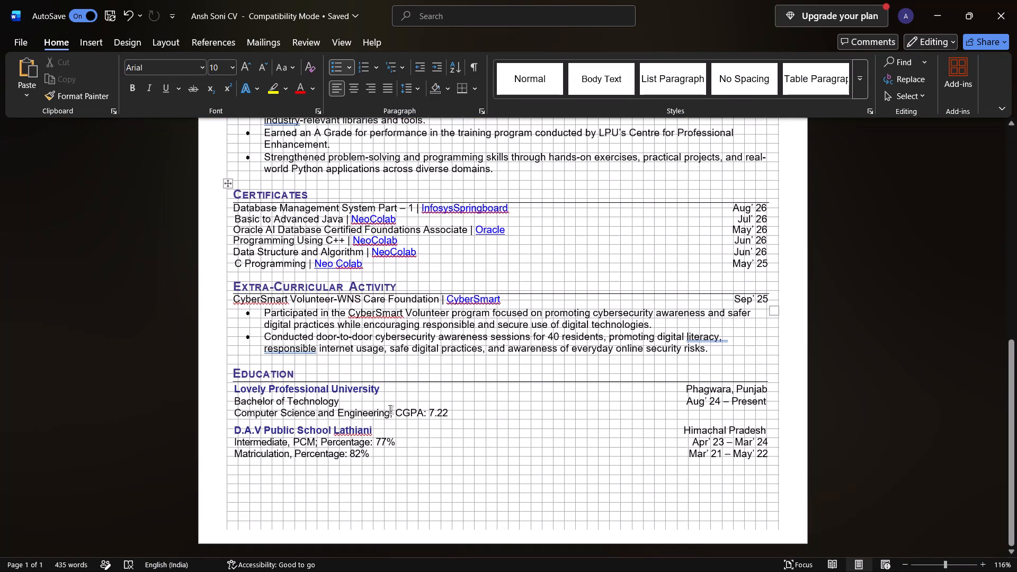
pyautogui.scroll(2, 525, 308)
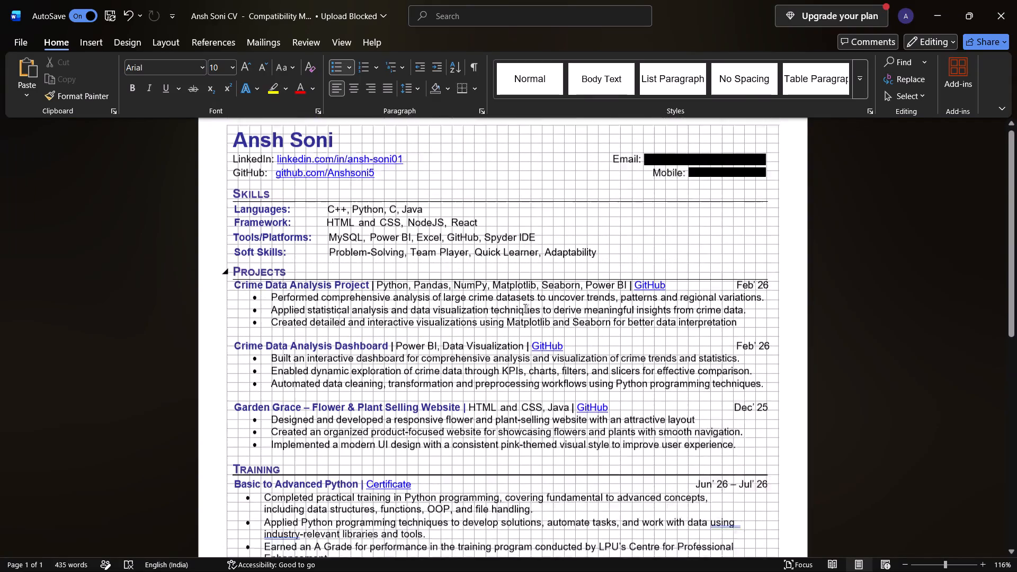
pyautogui.scroll(1, 525, 308)
pyautogui.scroll(-1, 525, 308)
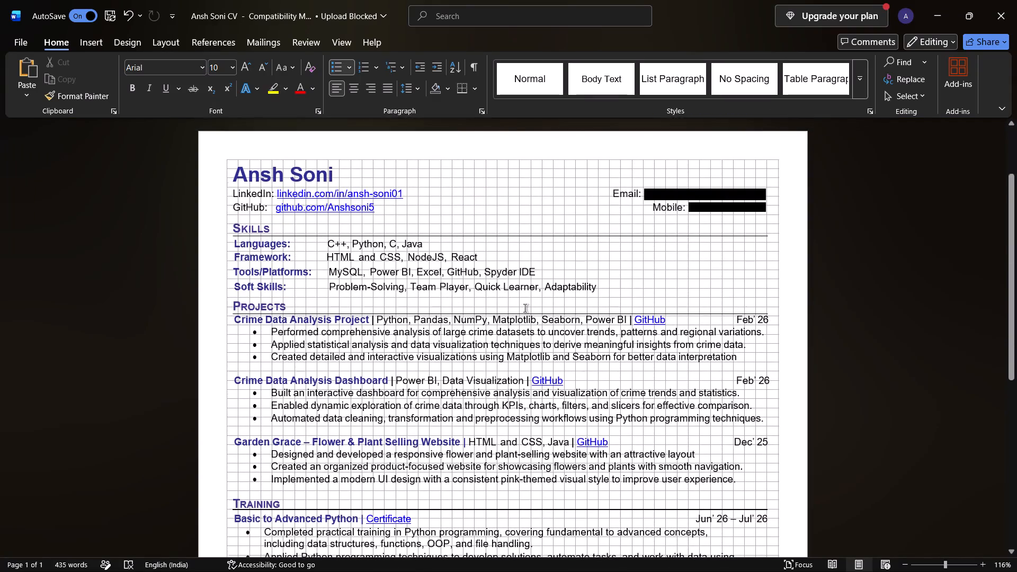
pyautogui.scroll(-1, 525, 308)
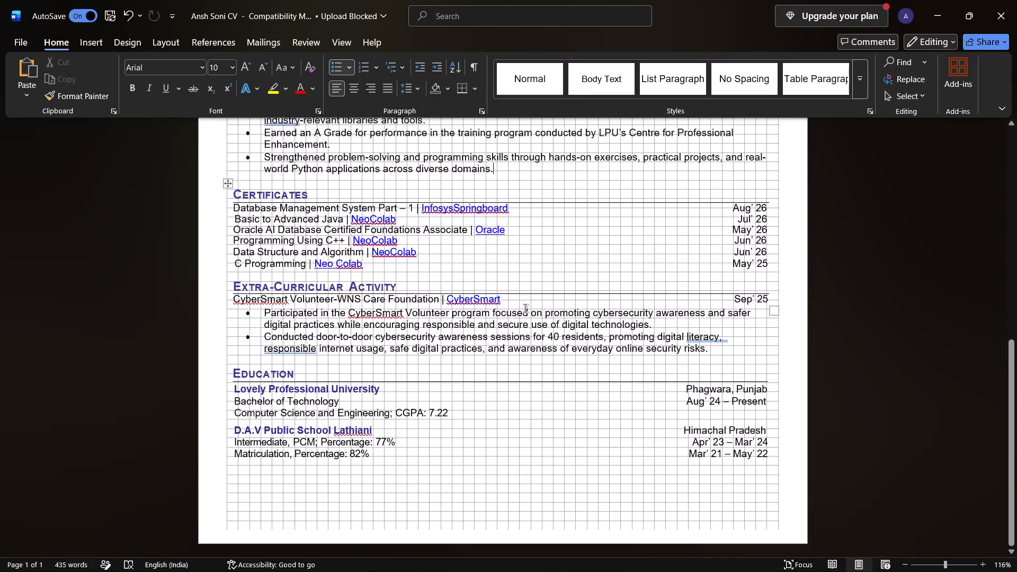
pyautogui.scroll(2, 525, 308)
pyautogui.scroll(-1, 525, 308)
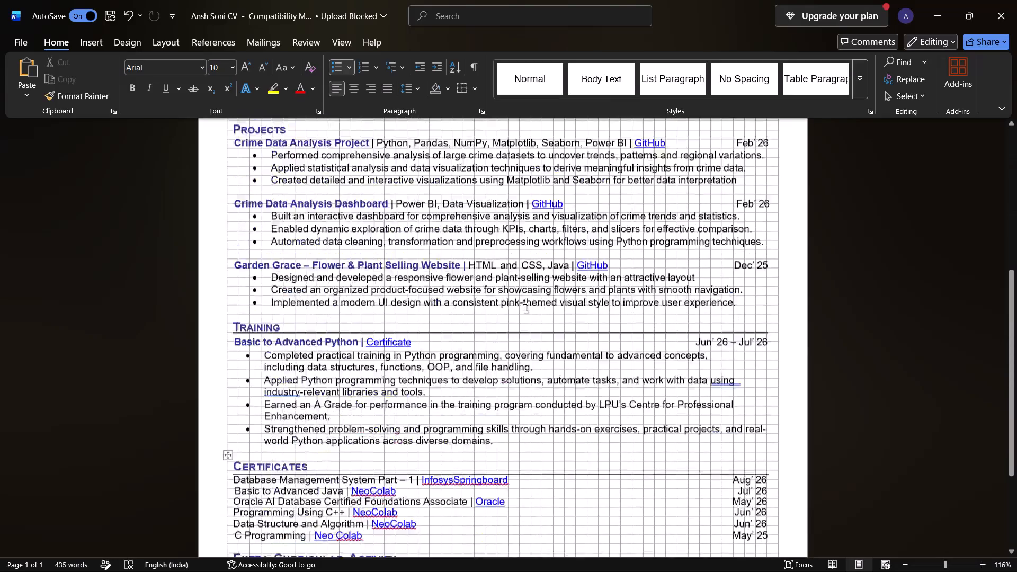
pyautogui.scroll(-1, 525, 308)
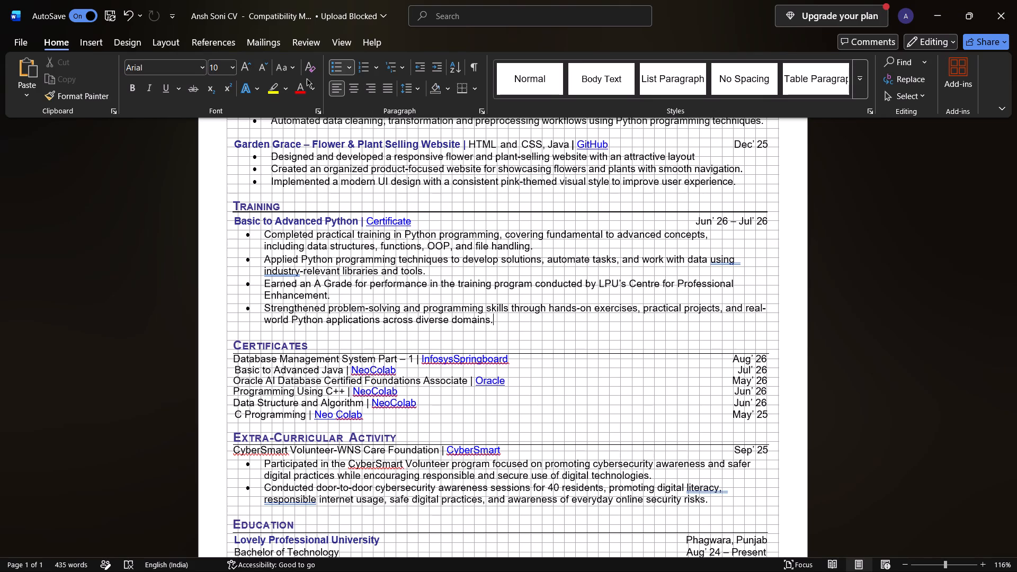
# Turn off the gridlines shown on the document page.
pyautogui.click(171, 44)
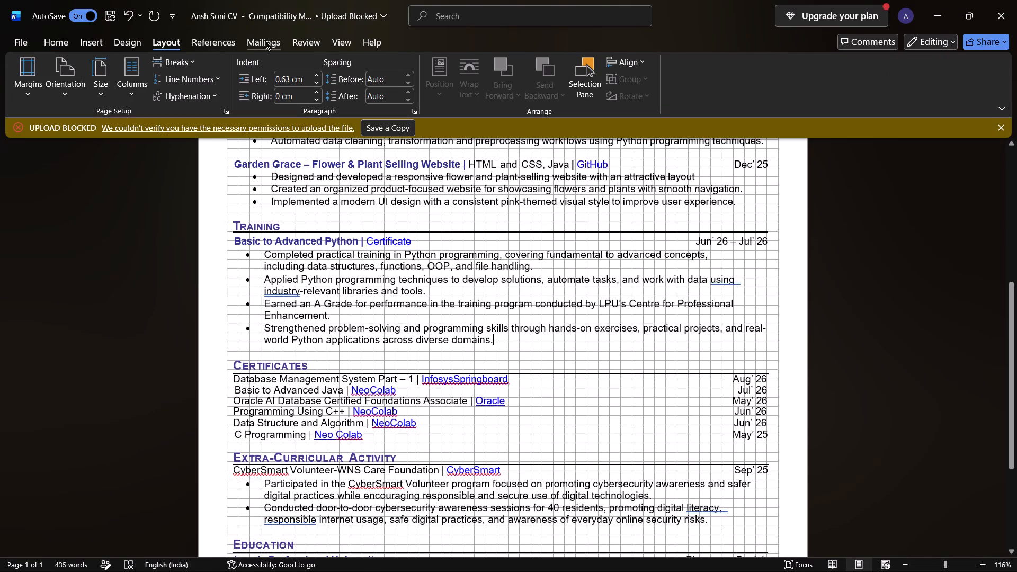
pyautogui.click(272, 41)
pyautogui.click(312, 39)
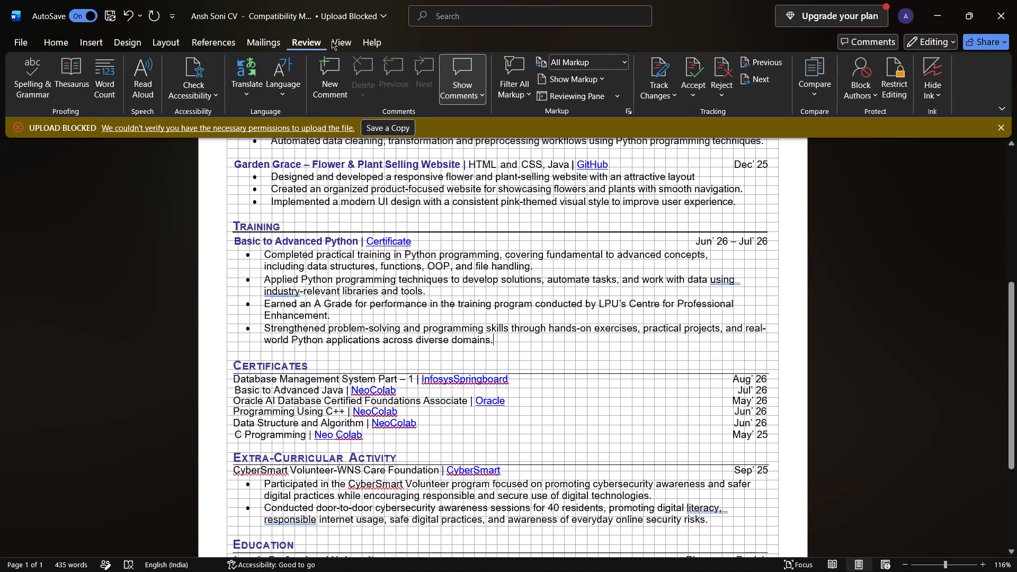
pyautogui.click(344, 40)
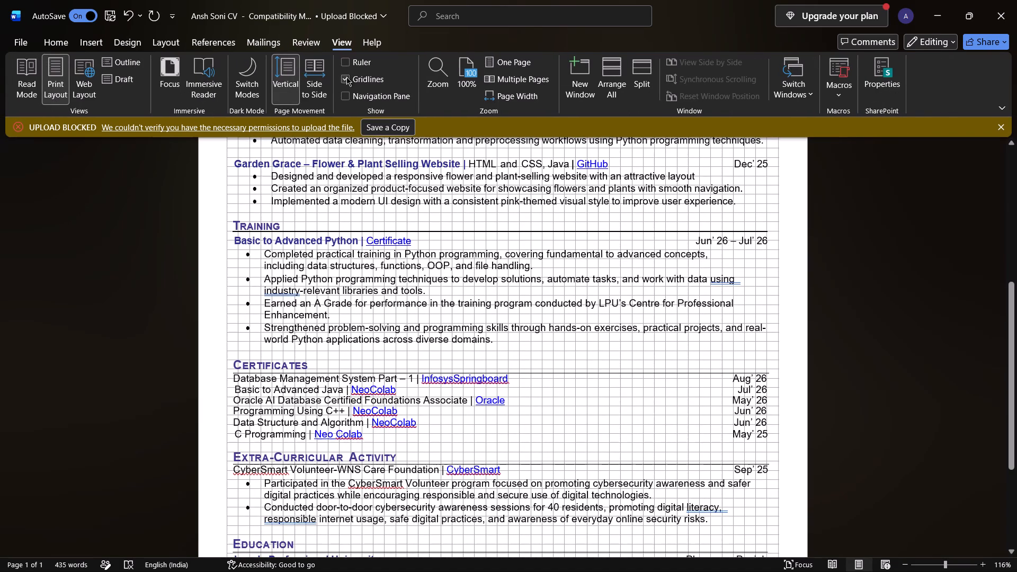
pyautogui.click(346, 77)
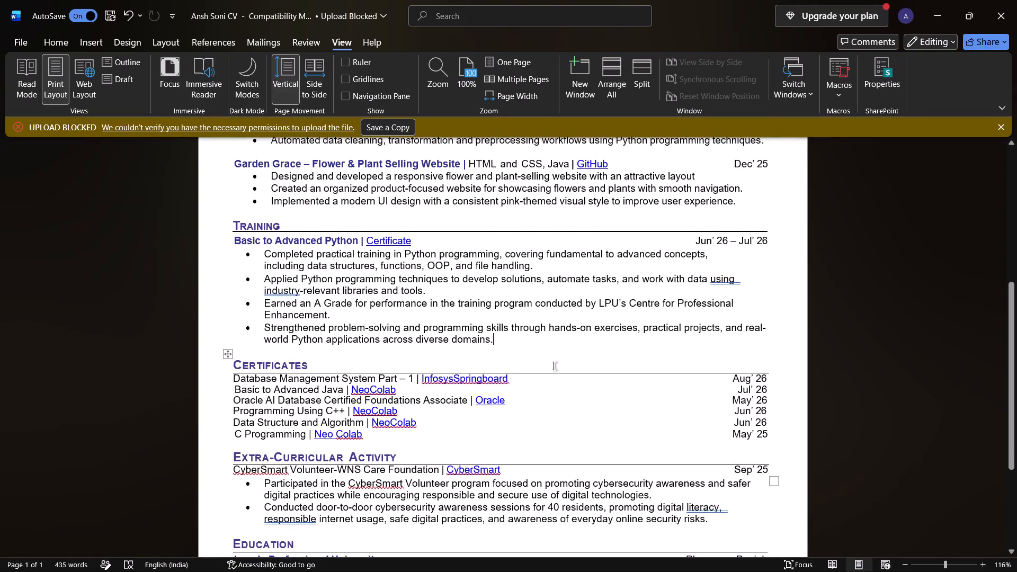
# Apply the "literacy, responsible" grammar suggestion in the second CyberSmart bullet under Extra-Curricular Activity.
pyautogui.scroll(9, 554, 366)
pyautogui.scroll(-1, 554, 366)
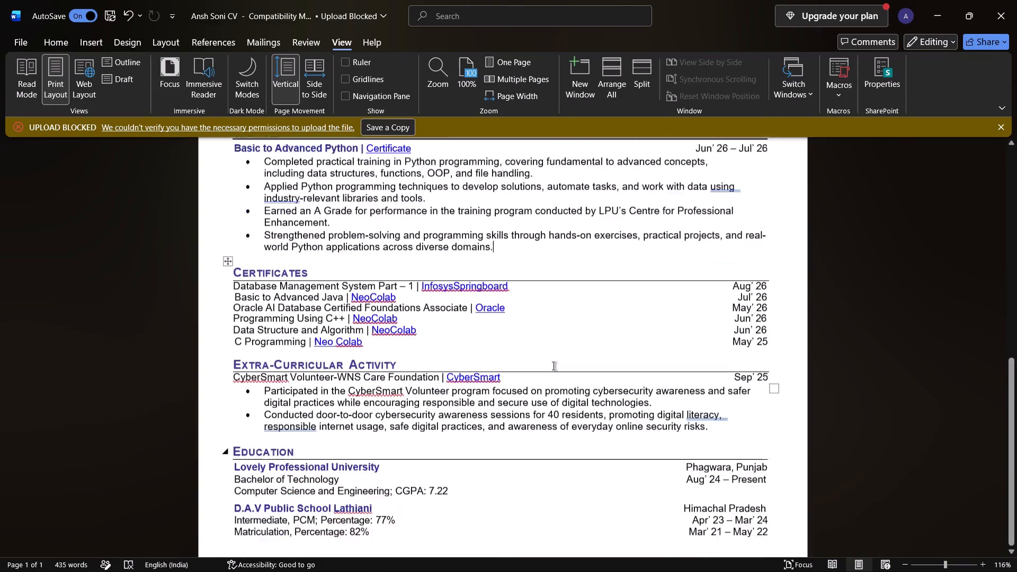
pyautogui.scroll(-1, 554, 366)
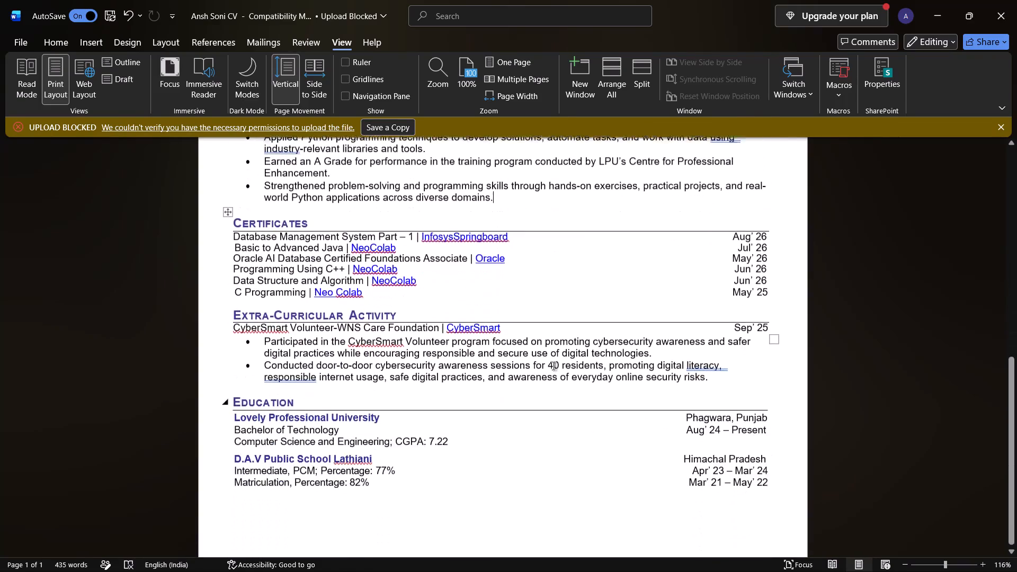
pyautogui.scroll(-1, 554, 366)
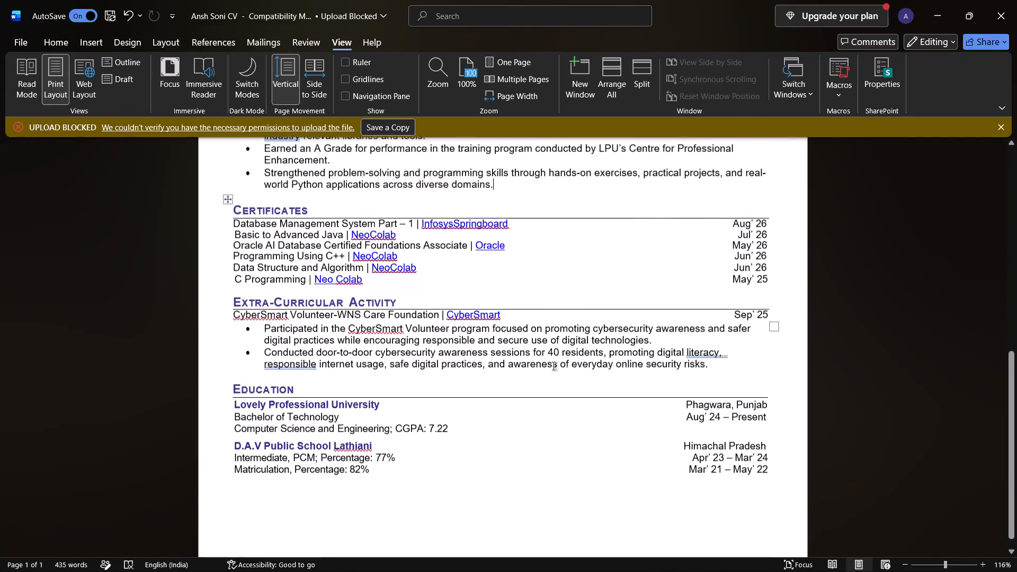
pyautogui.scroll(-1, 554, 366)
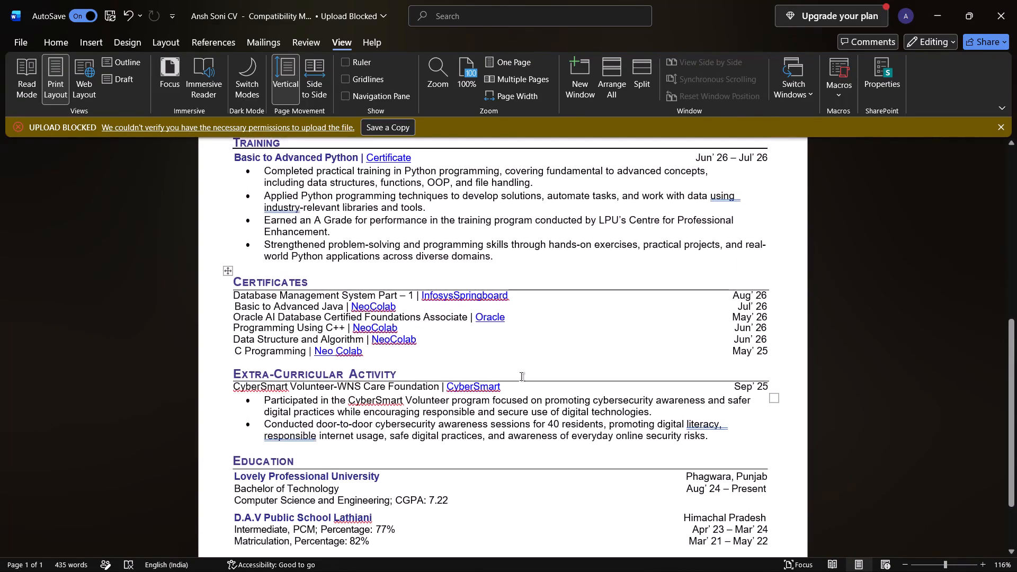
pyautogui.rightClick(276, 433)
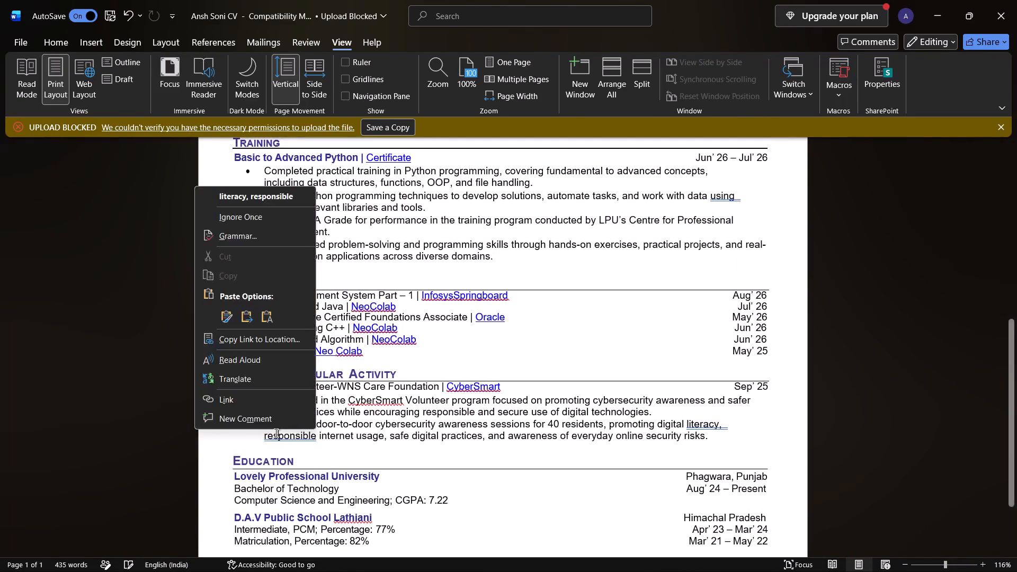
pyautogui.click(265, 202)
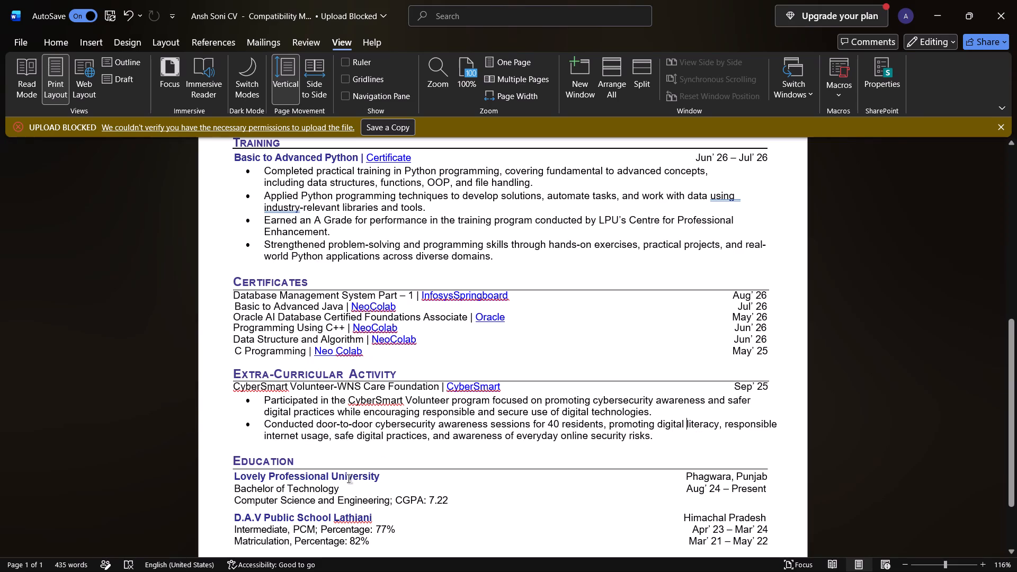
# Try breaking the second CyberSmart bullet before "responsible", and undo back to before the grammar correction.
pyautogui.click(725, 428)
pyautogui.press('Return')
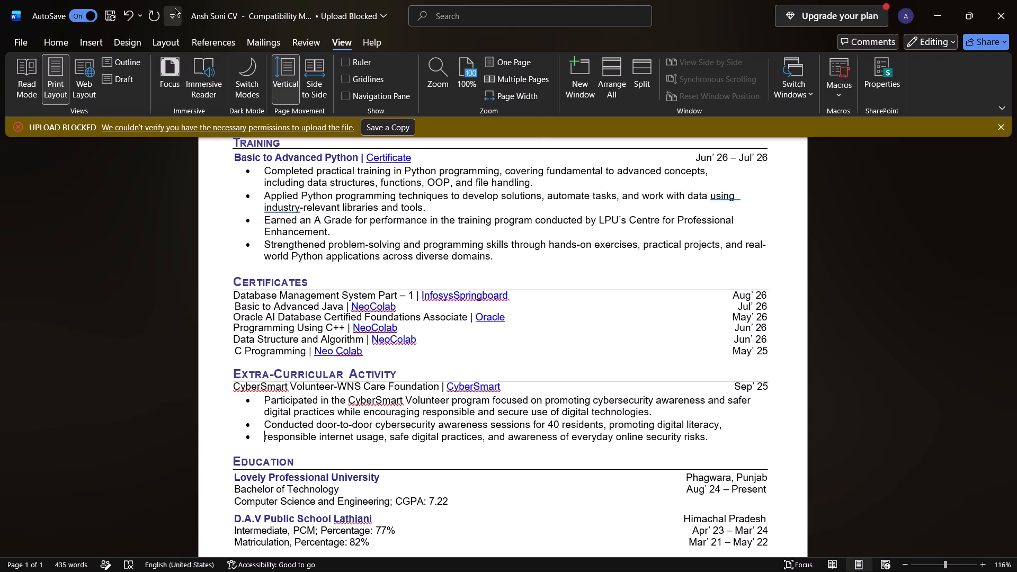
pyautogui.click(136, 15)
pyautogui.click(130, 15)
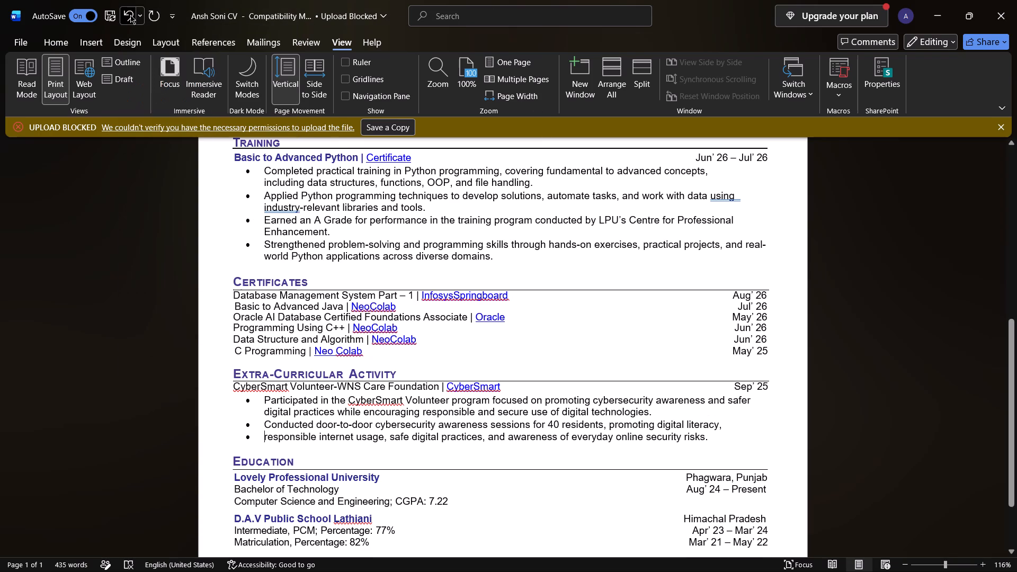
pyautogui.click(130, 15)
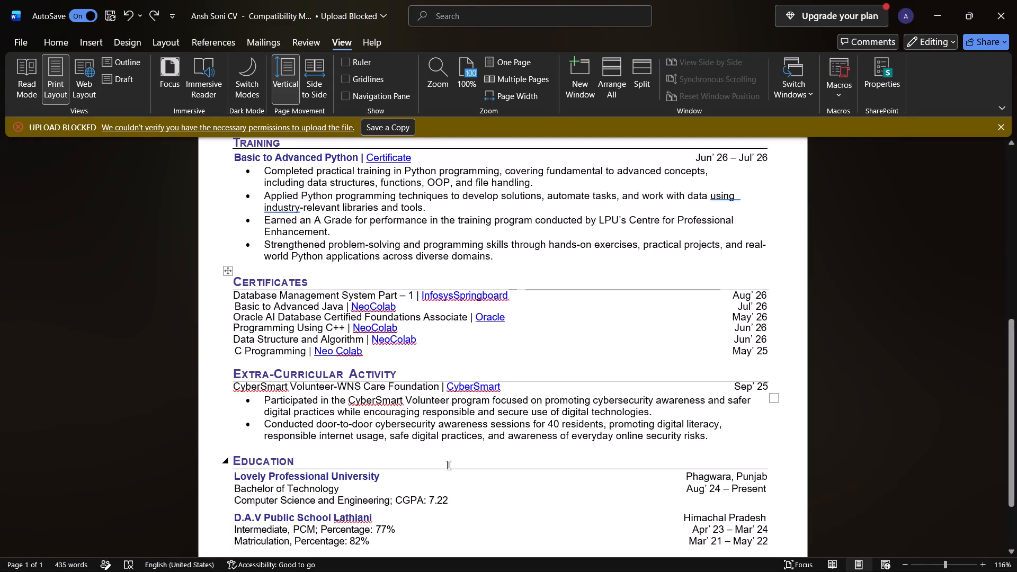
# Examine the whole CV once more, from Skills and Projects down to Education, before exporting.
pyautogui.scroll(-1, 447, 465)
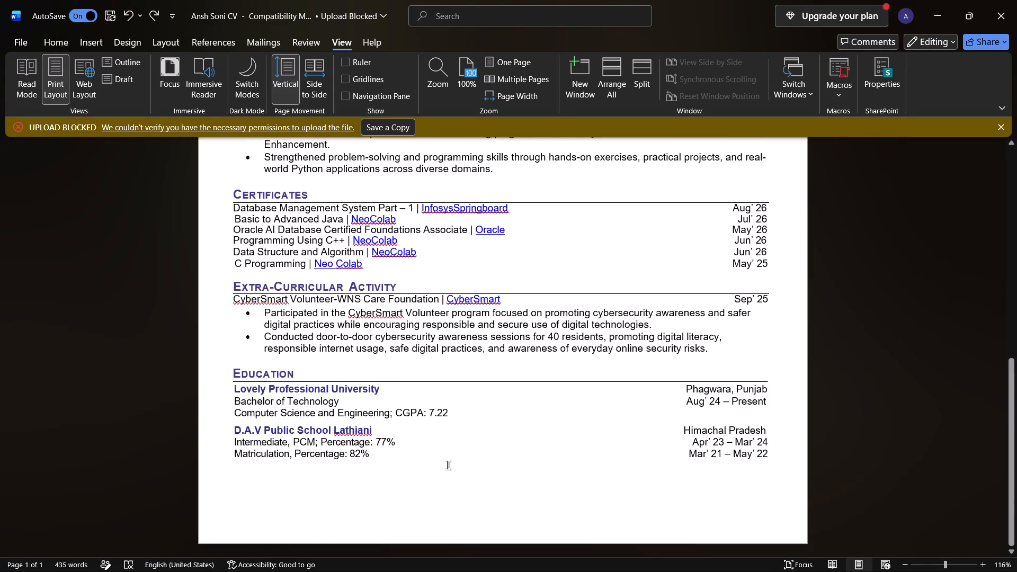
pyautogui.scroll(-1, 447, 465)
pyautogui.scroll(1, 447, 465)
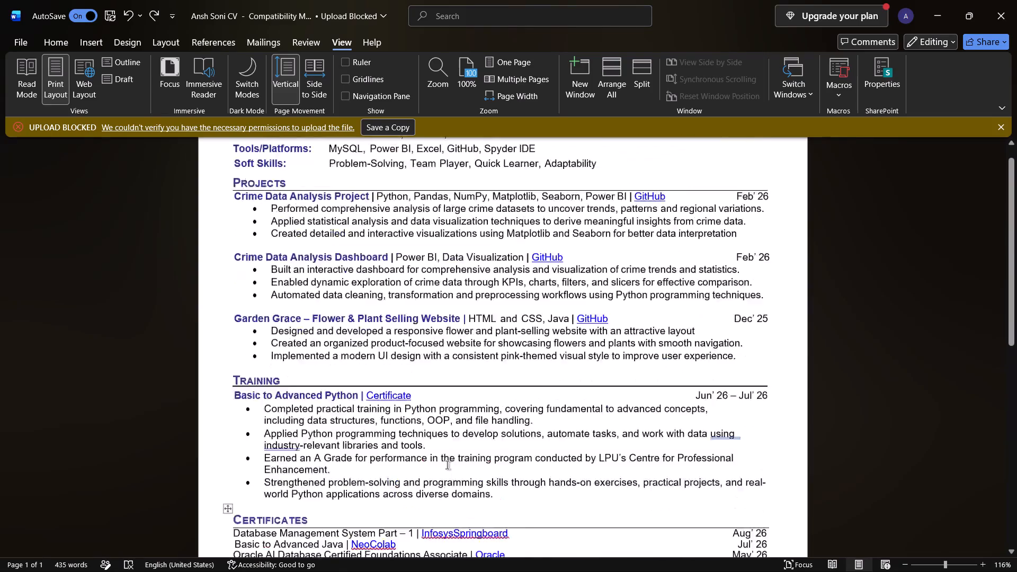
pyautogui.scroll(1, 447, 465)
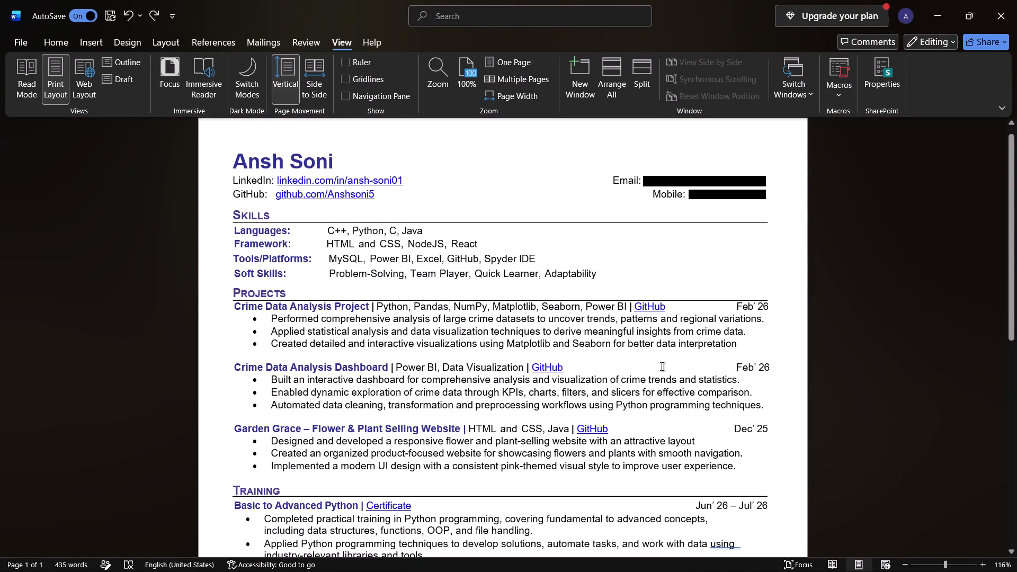
pyautogui.scroll(-1, 663, 363)
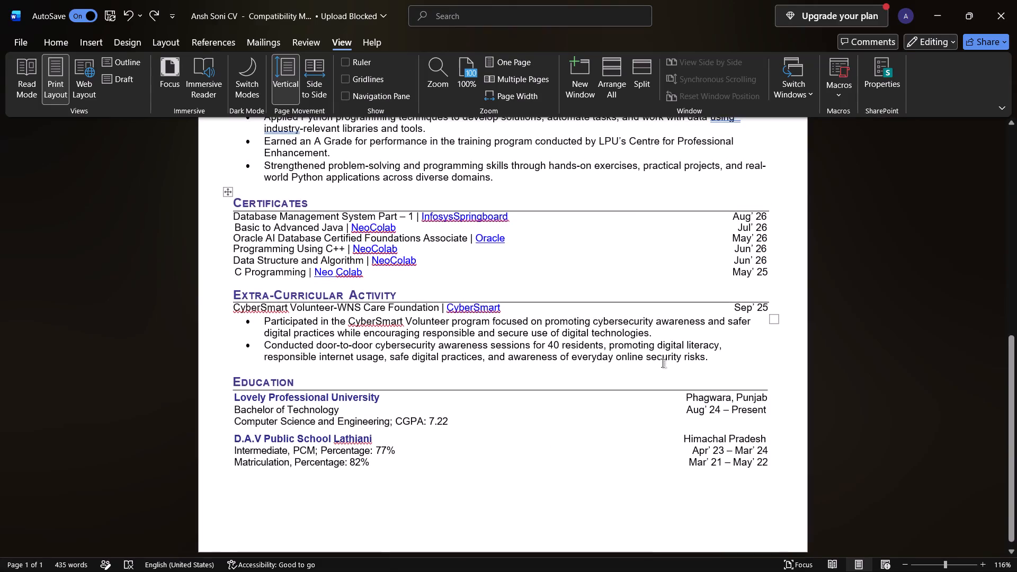
pyautogui.scroll(-2, 663, 363)
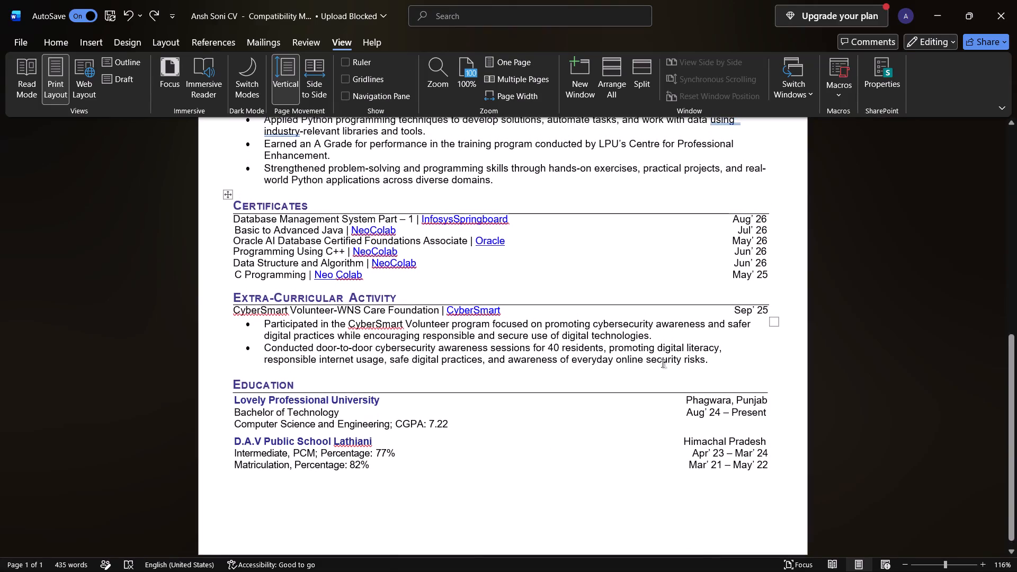
pyautogui.scroll(2, 663, 363)
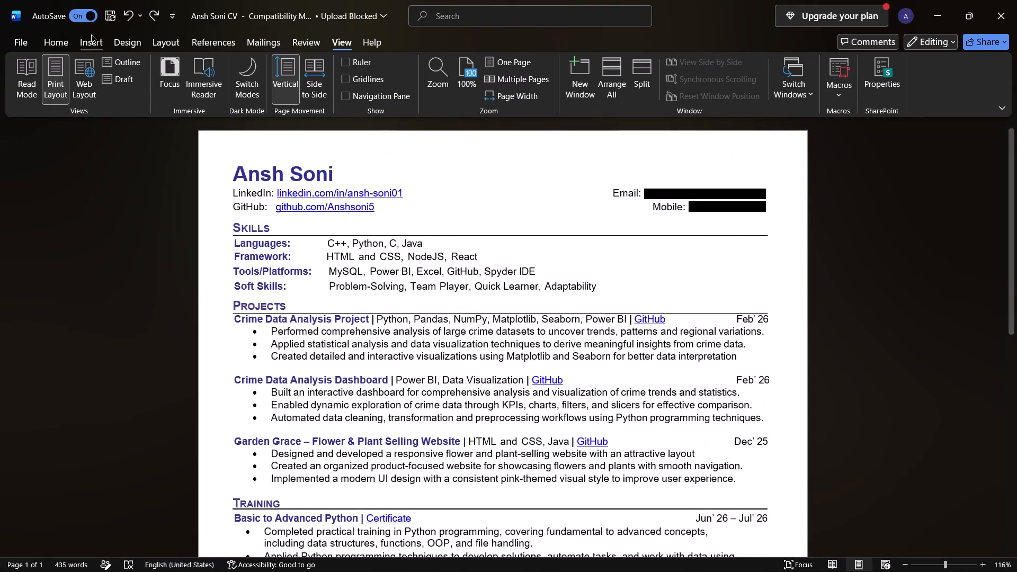
# Start exporting the finished CV as a PDF document.
pyautogui.click(24, 42)
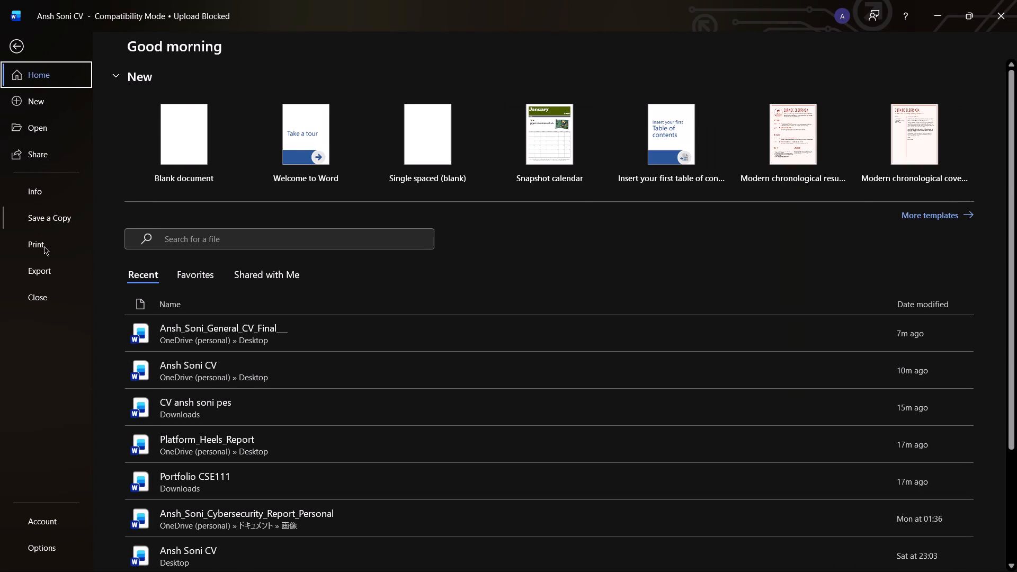
pyautogui.click(40, 265)
pyautogui.click(352, 178)
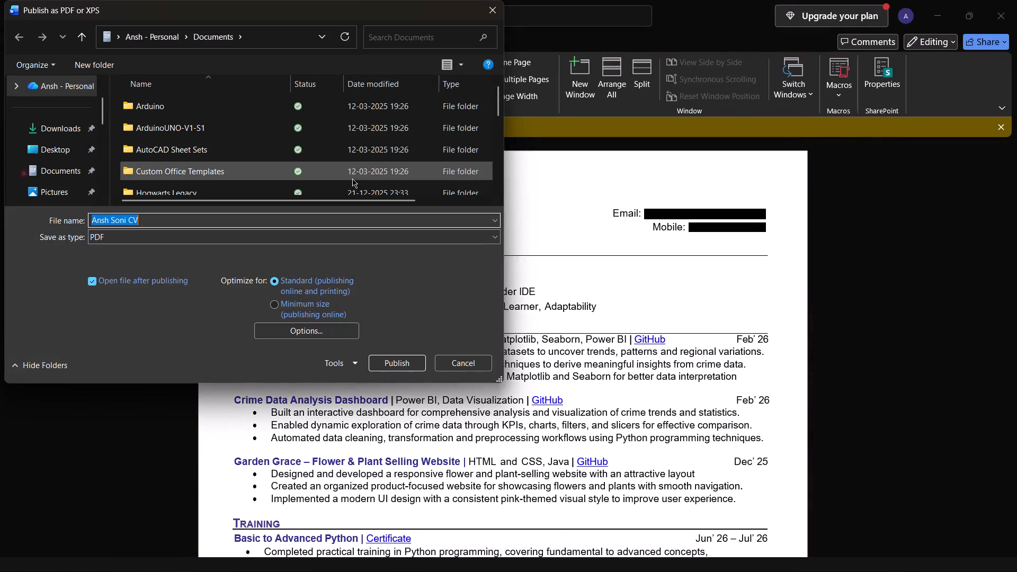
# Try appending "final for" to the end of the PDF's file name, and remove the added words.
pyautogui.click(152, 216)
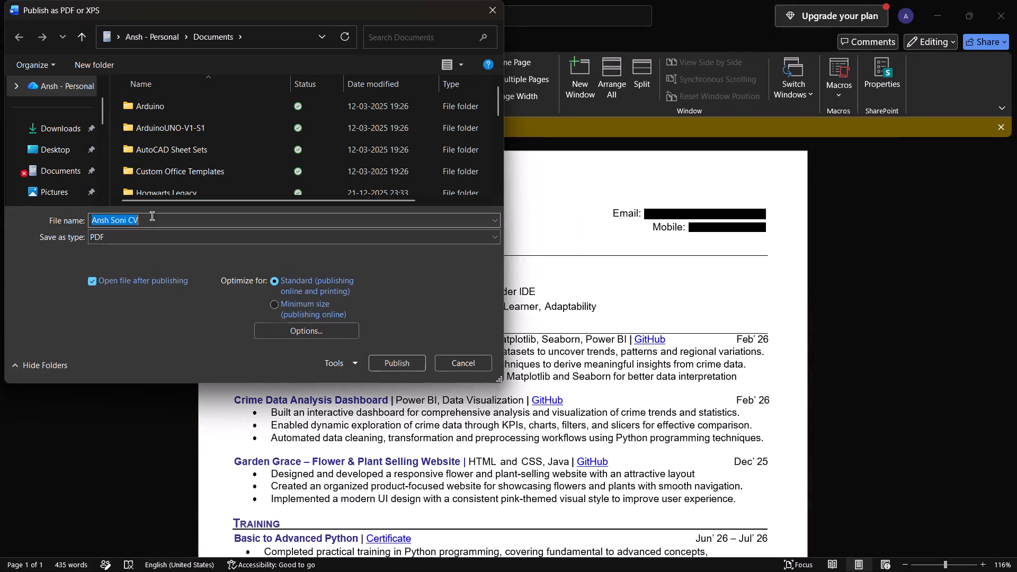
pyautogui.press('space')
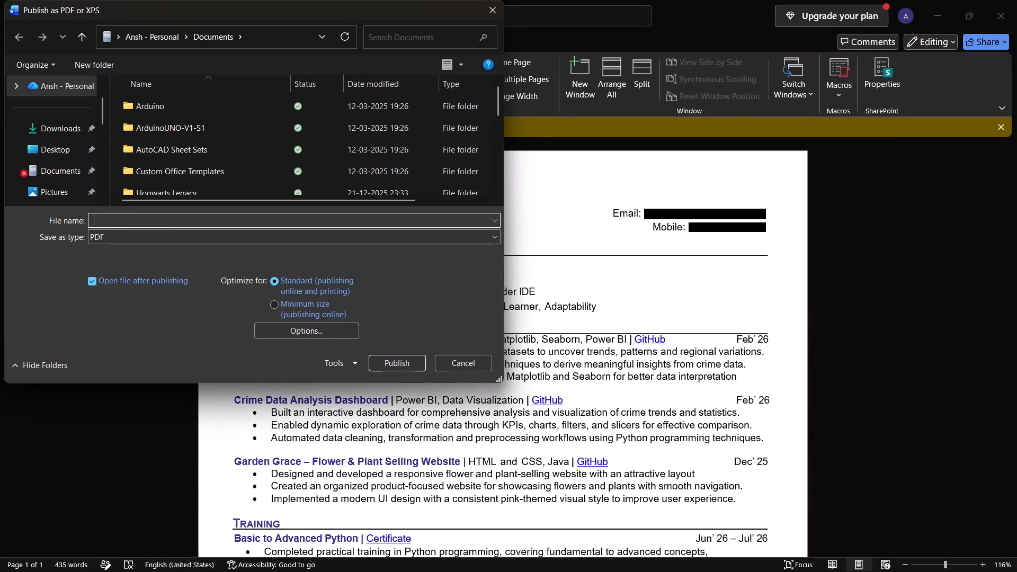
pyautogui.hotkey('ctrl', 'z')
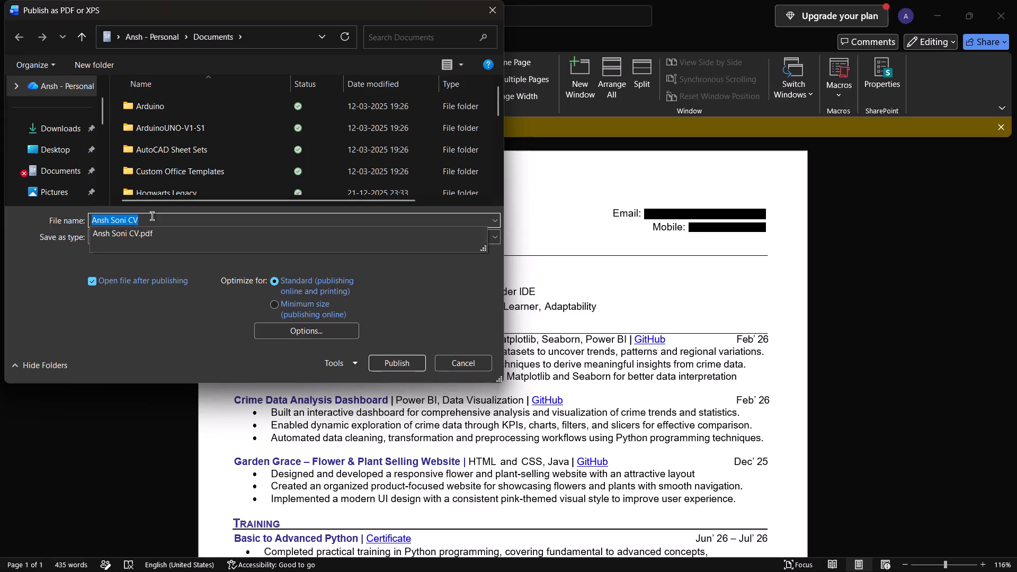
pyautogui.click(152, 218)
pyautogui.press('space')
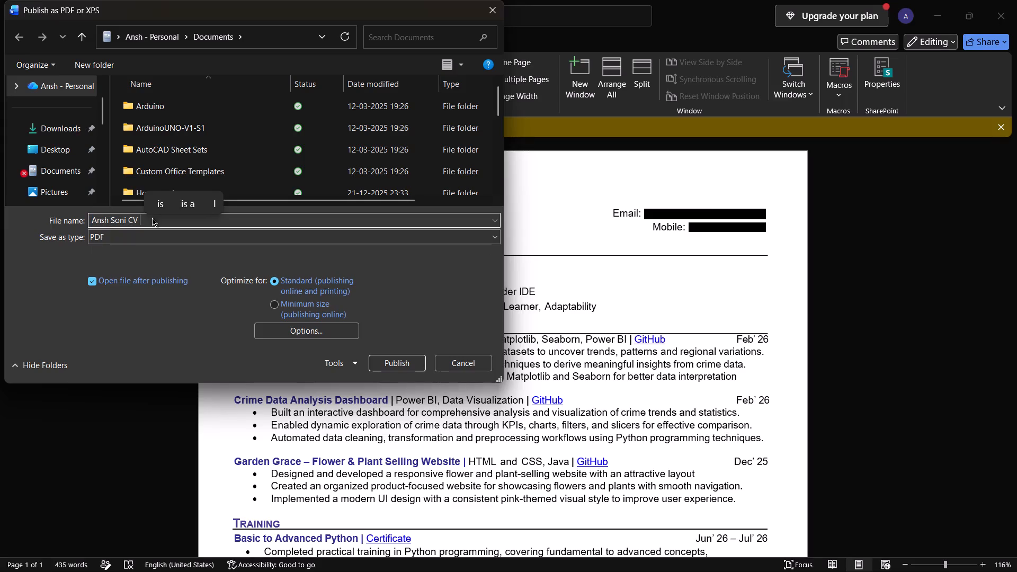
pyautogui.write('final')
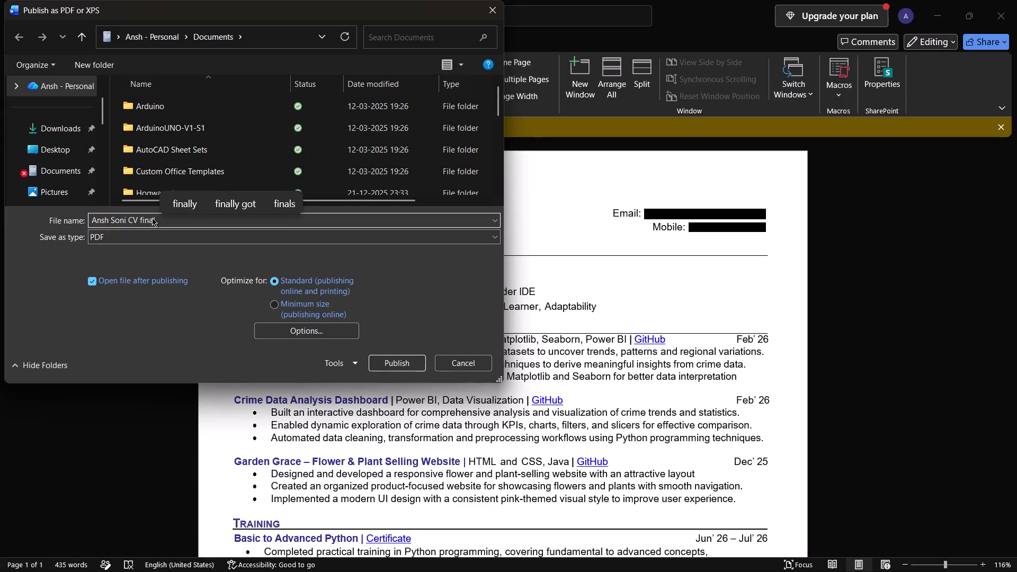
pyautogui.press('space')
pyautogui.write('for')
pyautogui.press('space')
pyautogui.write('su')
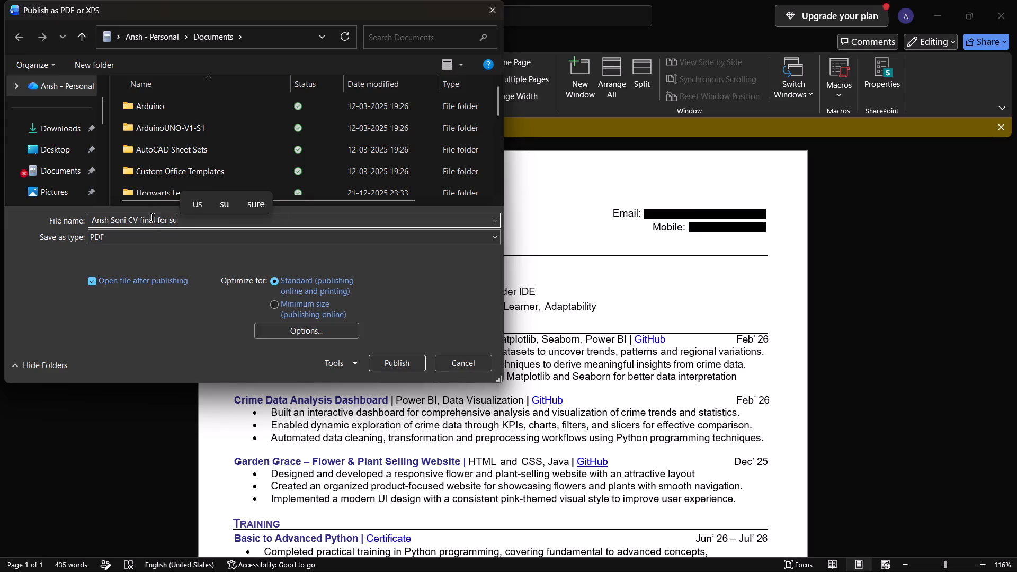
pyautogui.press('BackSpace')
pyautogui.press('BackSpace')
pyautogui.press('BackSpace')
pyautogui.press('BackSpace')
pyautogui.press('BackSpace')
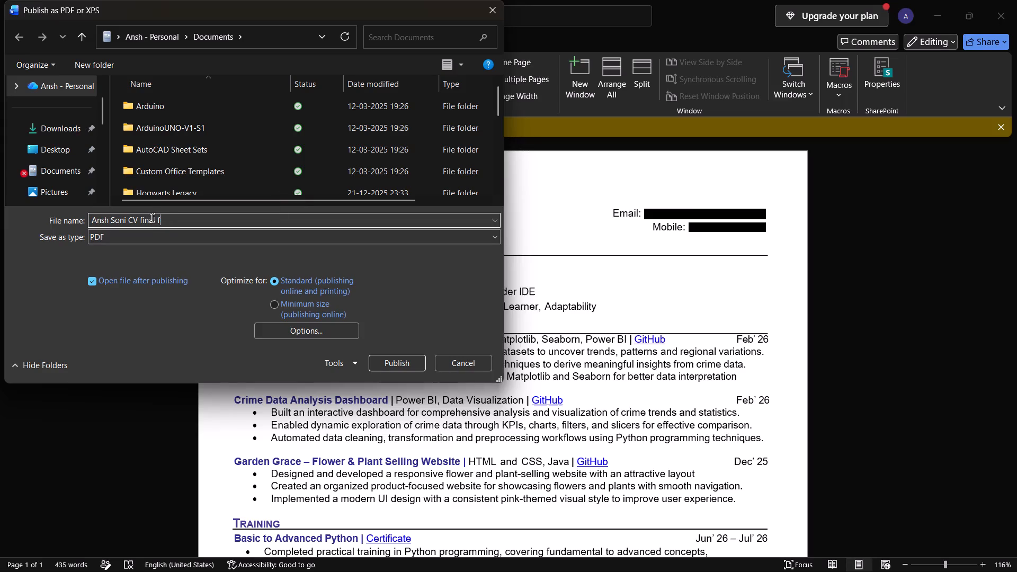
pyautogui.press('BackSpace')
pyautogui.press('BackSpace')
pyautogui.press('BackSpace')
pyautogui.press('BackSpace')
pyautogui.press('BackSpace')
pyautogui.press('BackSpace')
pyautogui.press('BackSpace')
# Insert "Final" before "CV" in the file name, end the name with a period, and publish the PDF in Documents.
pyautogui.press('Left')
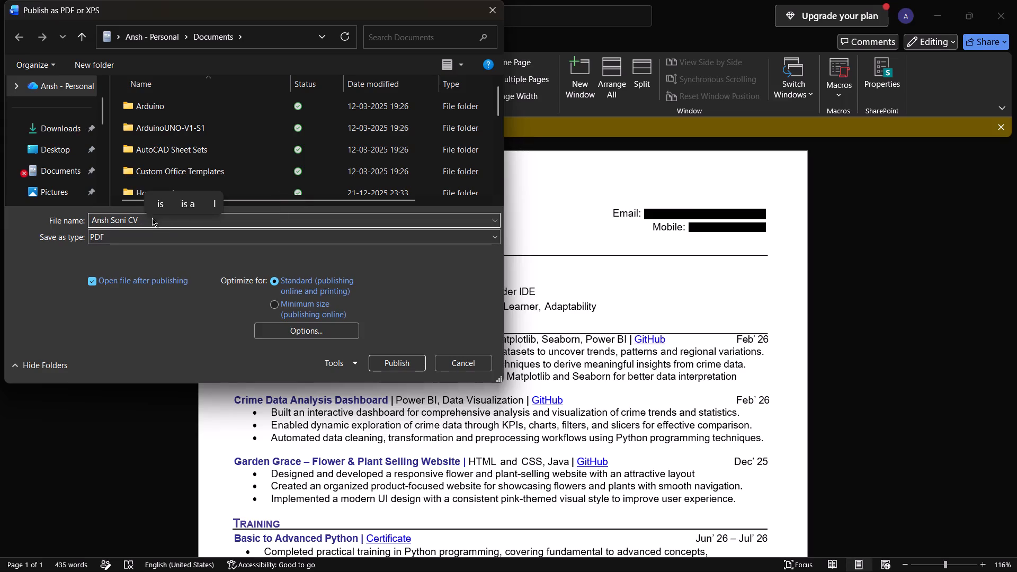
pyautogui.press('Left')
pyautogui.press('Left')
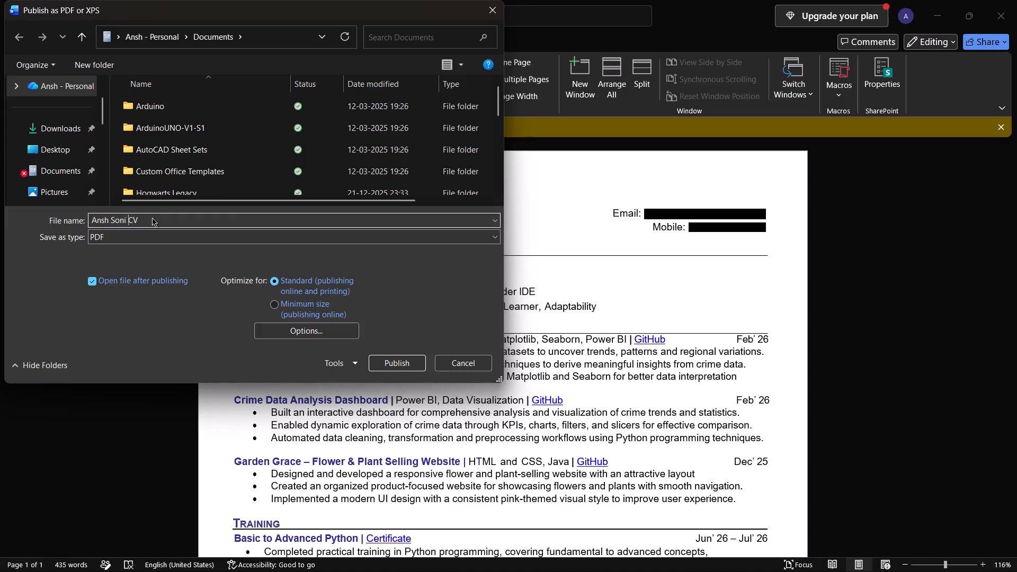
pyautogui.press('f')
pyautogui.click(165, 214)
pyautogui.click(163, 218)
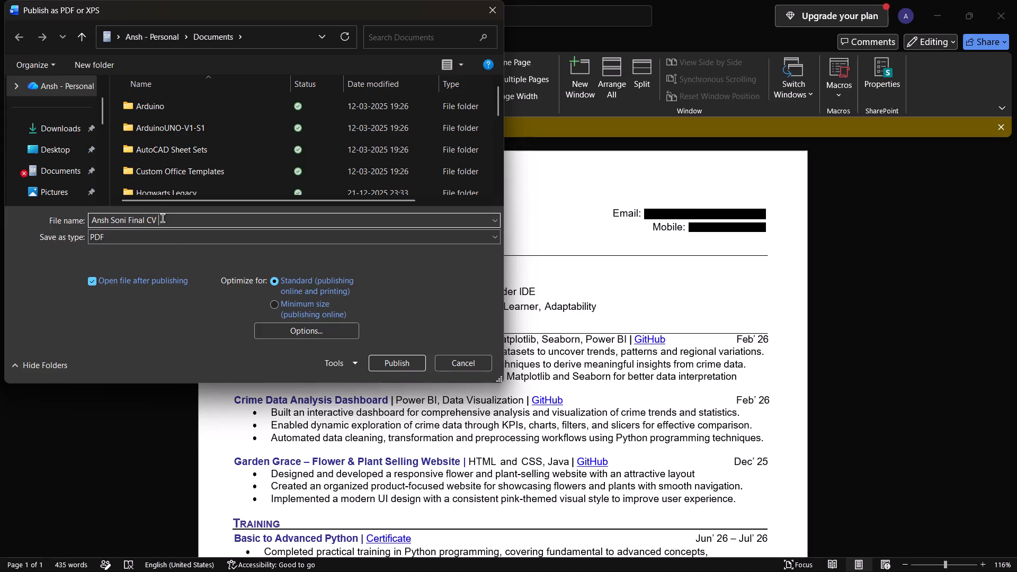
pyautogui.press('BackSpace')
pyautogui.press('.')
pyautogui.click(478, 239)
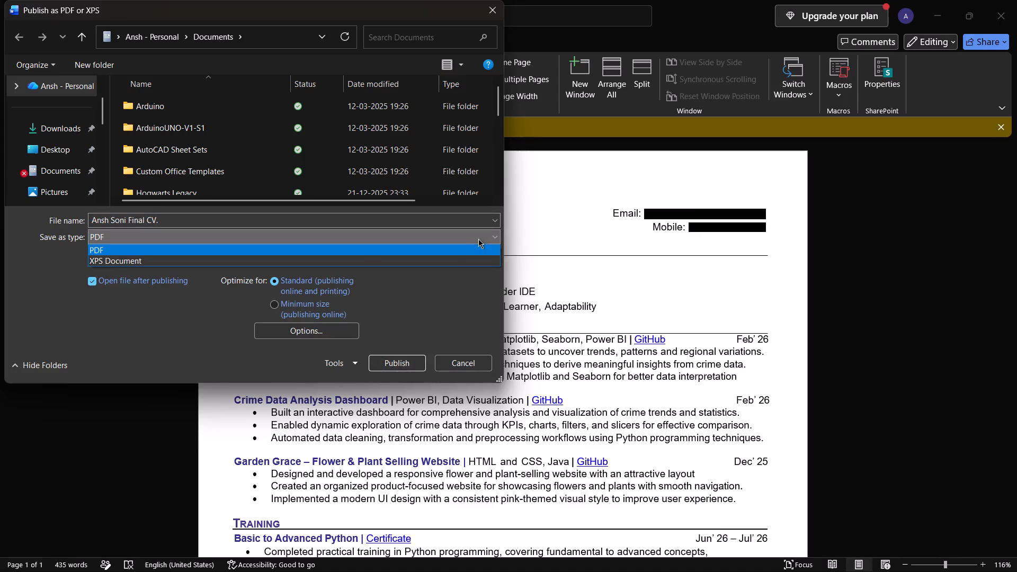
pyautogui.click(399, 367)
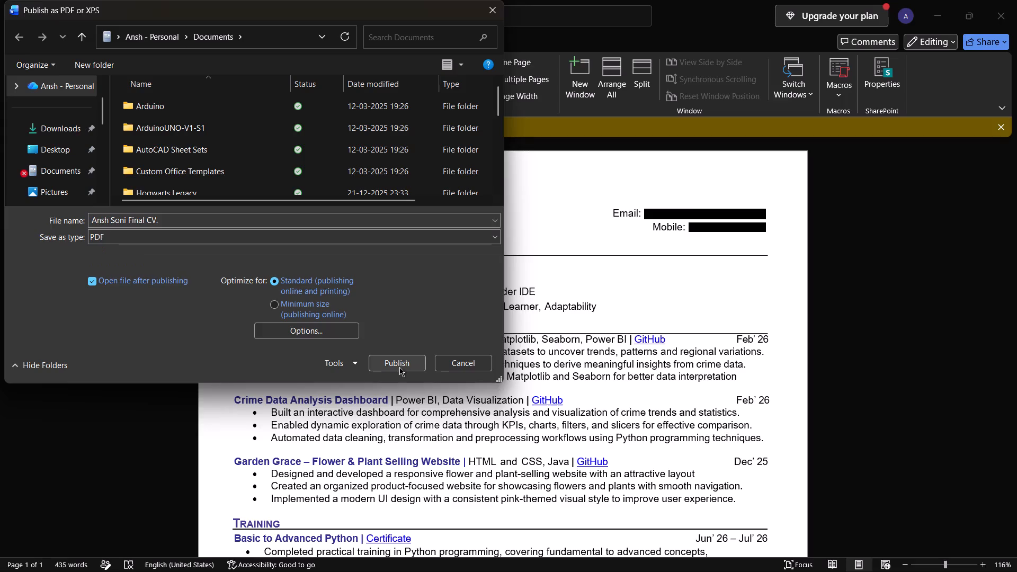
pyautogui.click(397, 364)
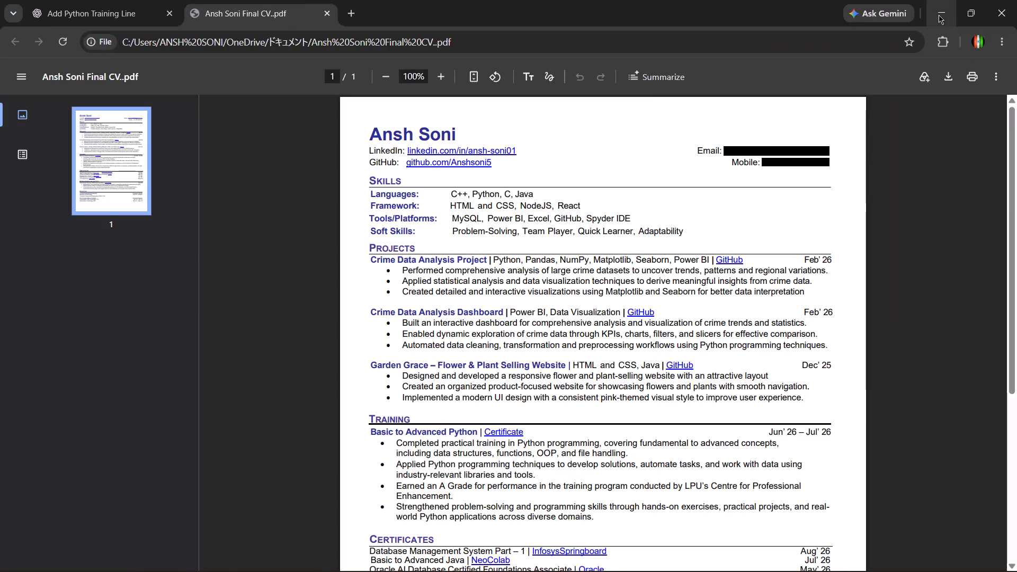
# Download a copy of the published CV from Chrome to the Desktop folder, keeping the suggested file name.
pyautogui.click(945, 75)
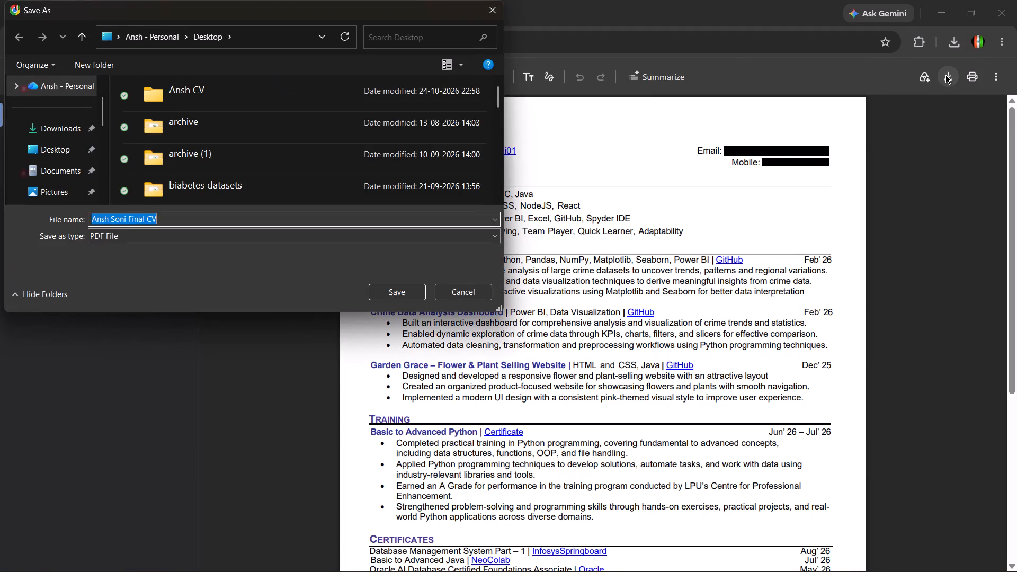
pyautogui.click(40, 150)
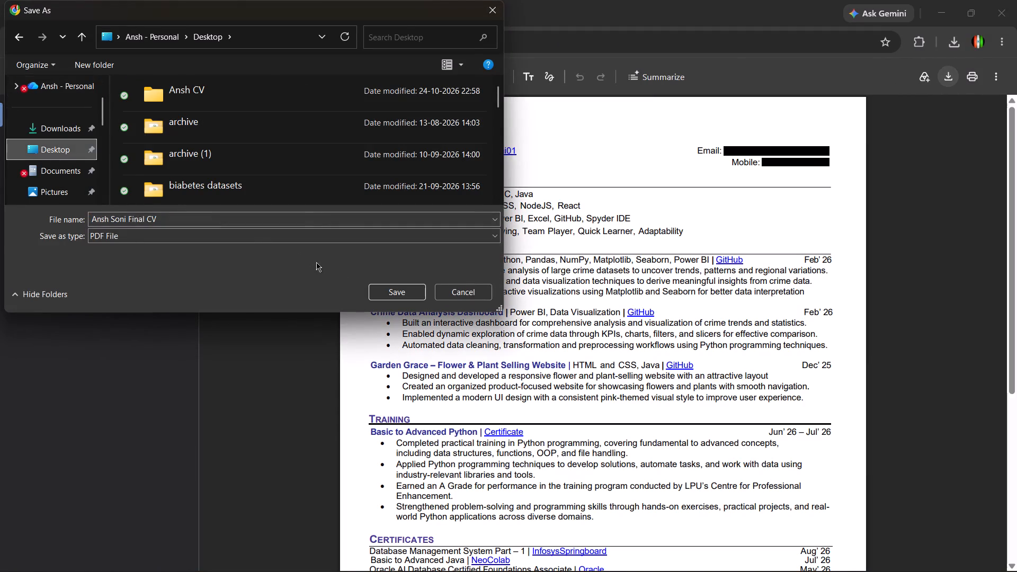
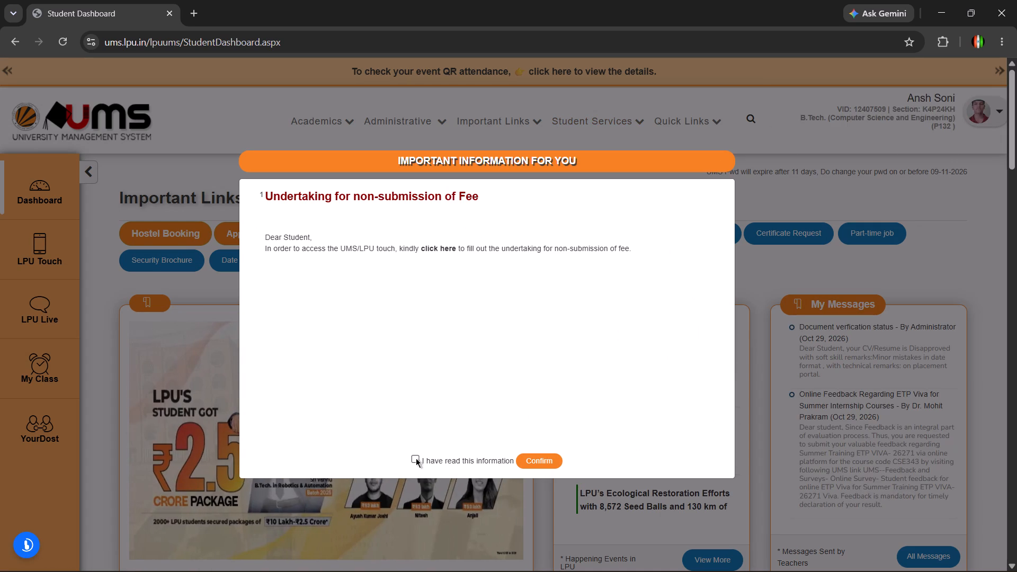
# Acknowledge the fee undertaking notice and open the Placement Portal's Upload CV/Documents page, dismissing the pending details notice.
pyautogui.click(416, 458)
pyautogui.click(530, 459)
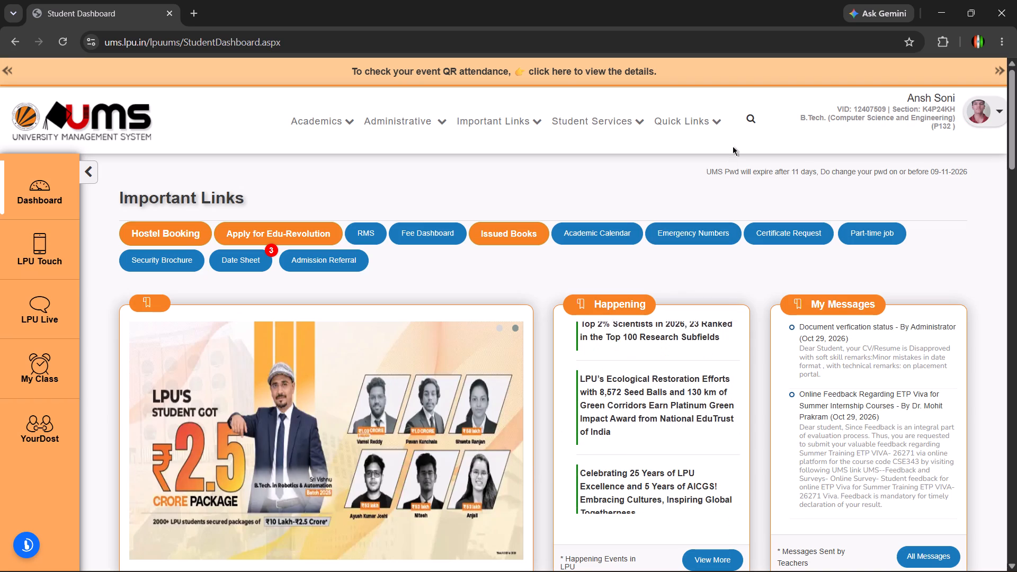
pyautogui.click(745, 114)
pyautogui.click(746, 115)
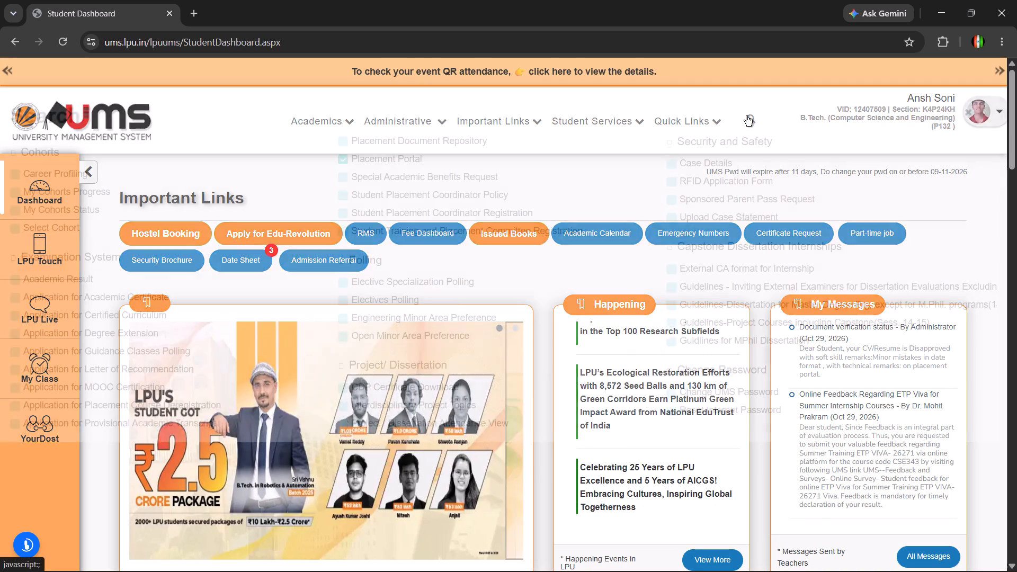
pyautogui.click(361, 161)
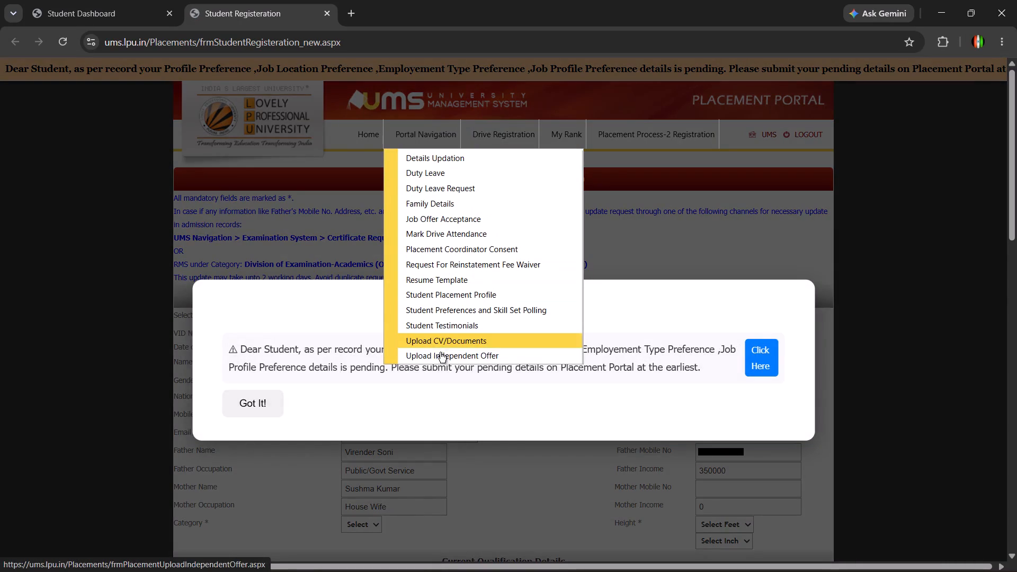
pyautogui.click(453, 340)
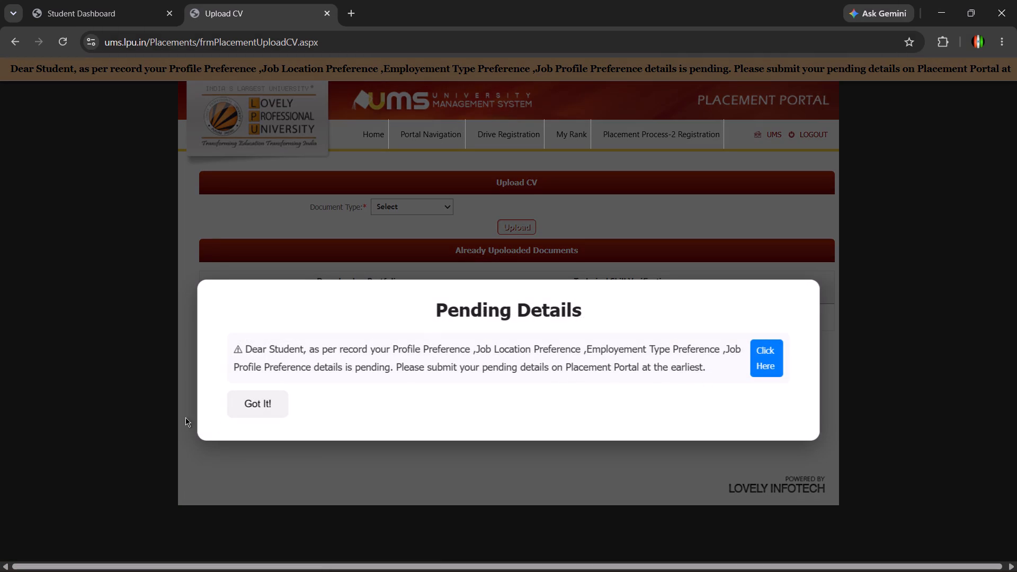
pyautogui.click(247, 400)
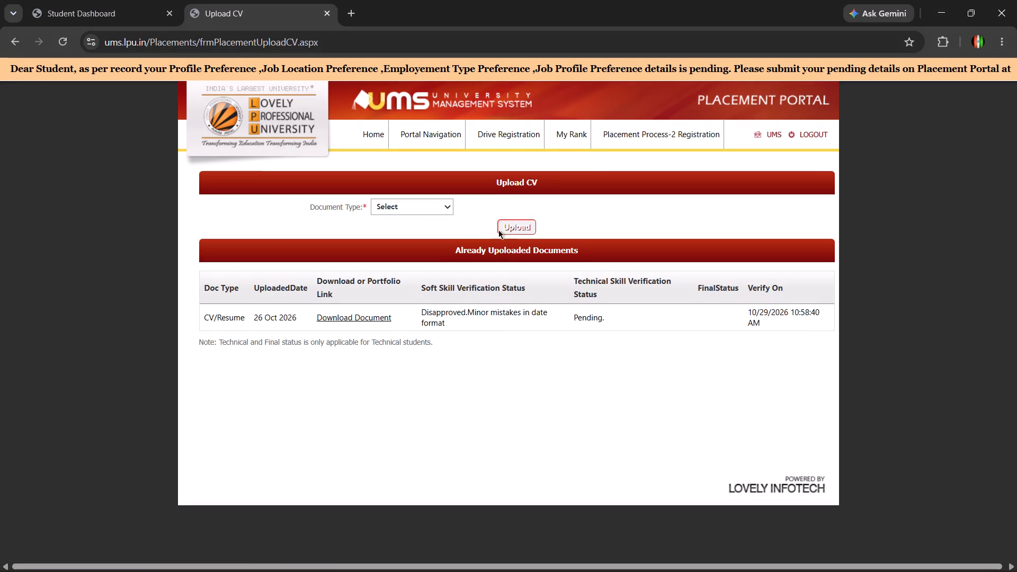
# Set the document type to CV/Resume:CV and the CV type to General CV.
pyautogui.click(442, 201)
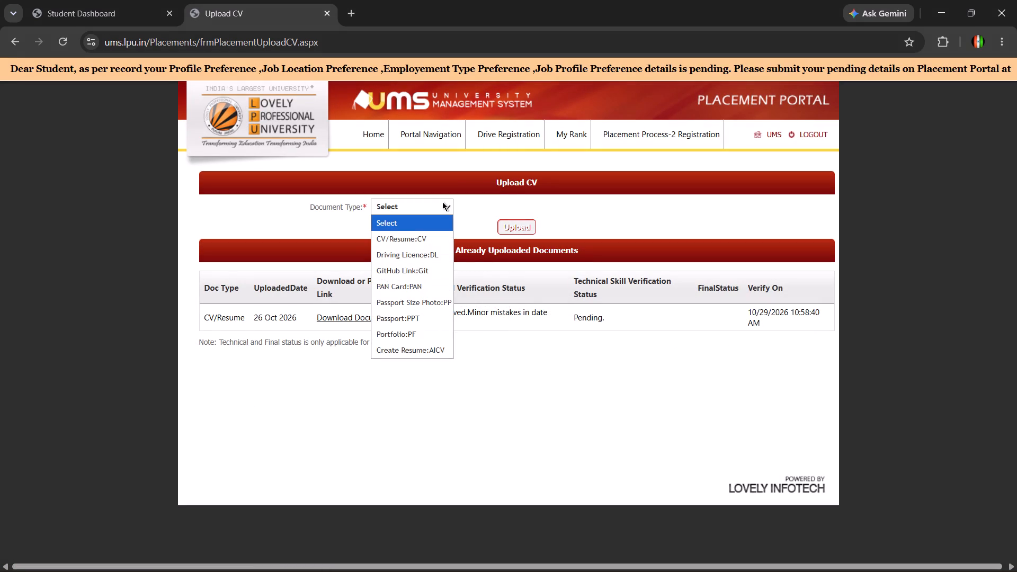
pyautogui.click(426, 234)
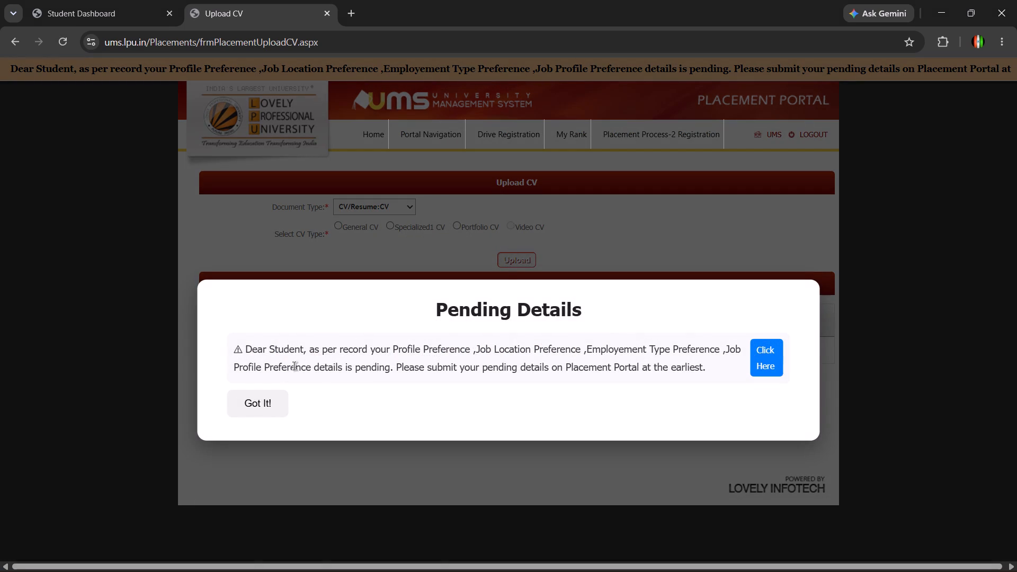
pyautogui.click(270, 410)
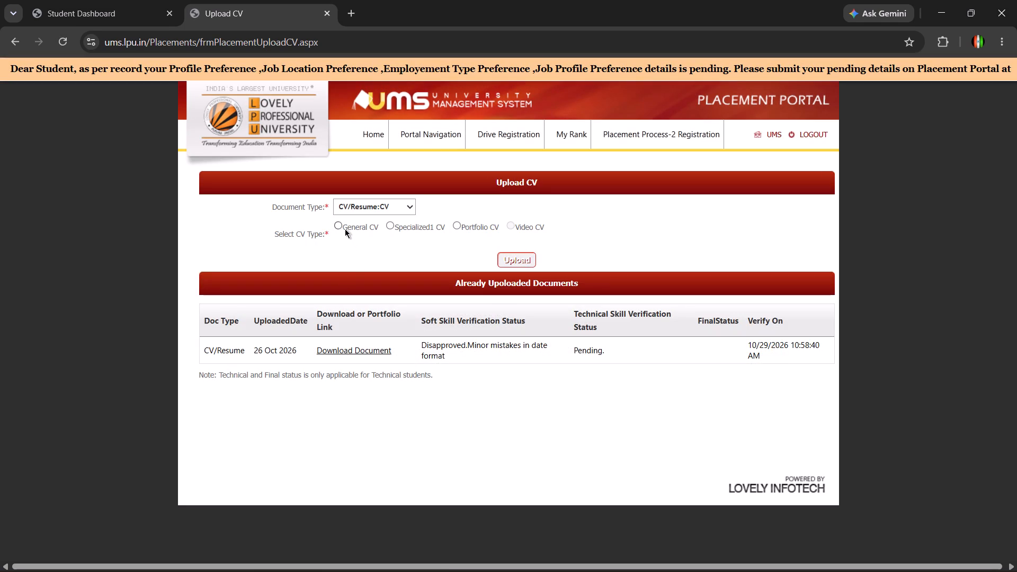
pyautogui.click(340, 224)
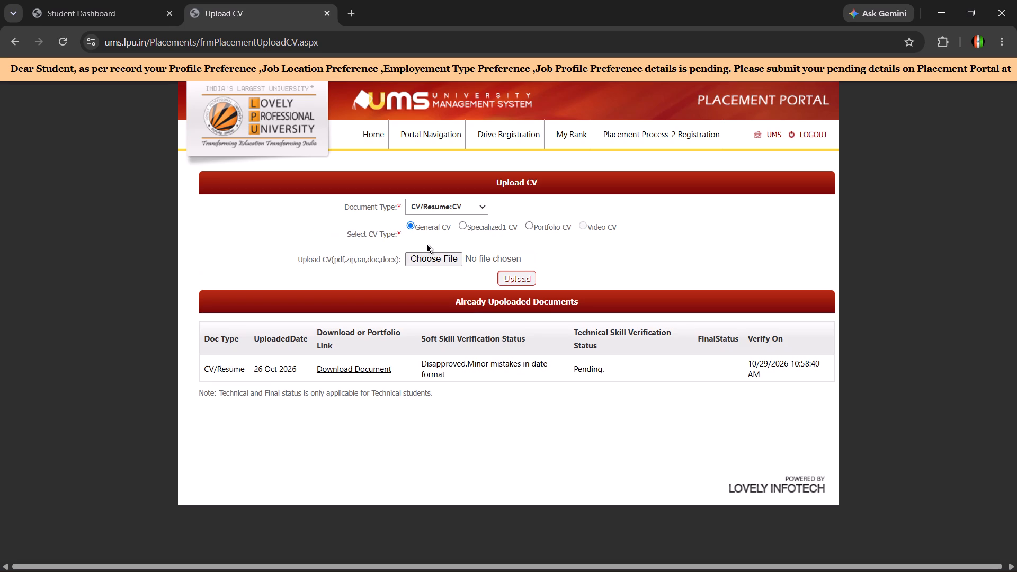
pyautogui.click(256, 404)
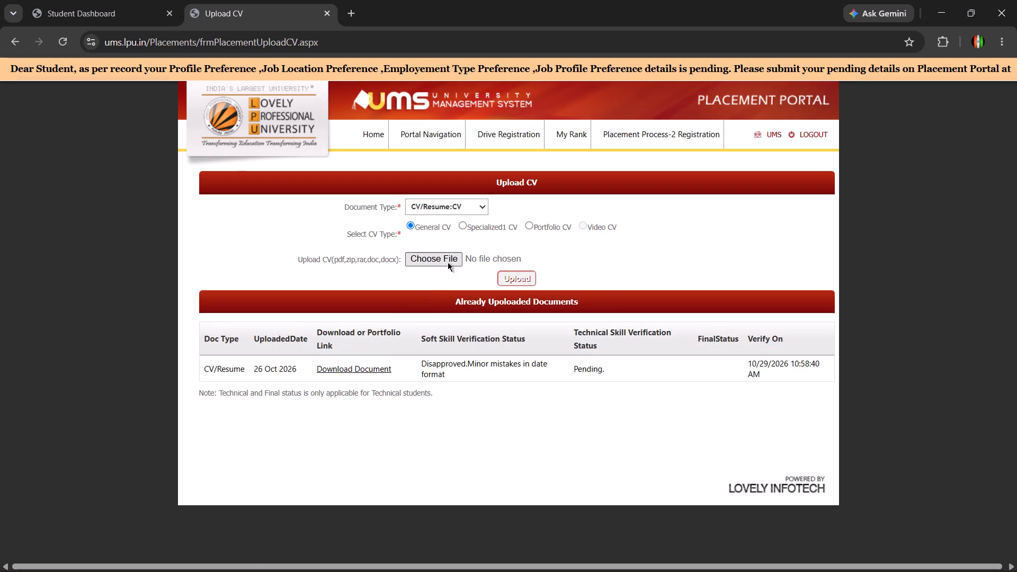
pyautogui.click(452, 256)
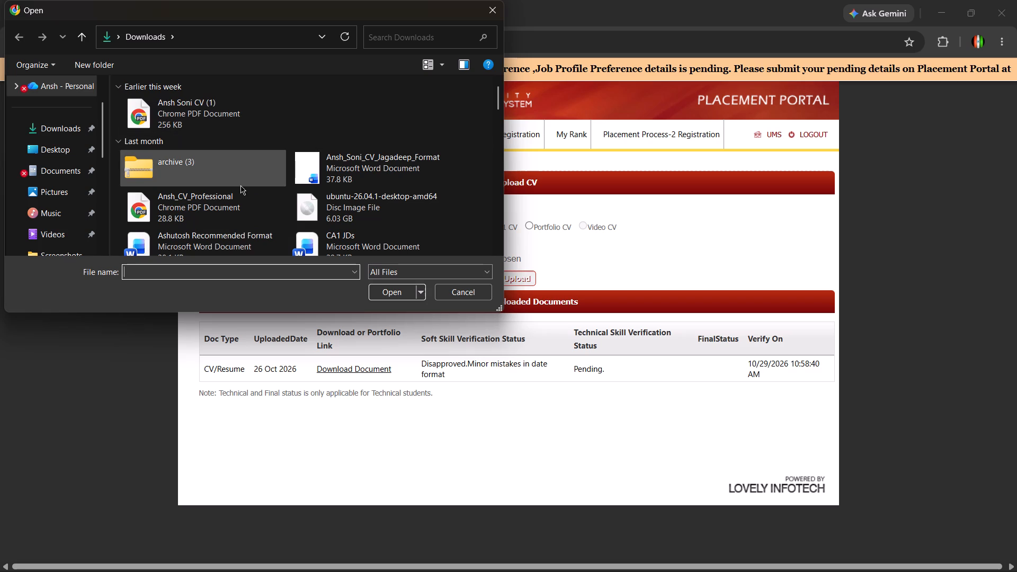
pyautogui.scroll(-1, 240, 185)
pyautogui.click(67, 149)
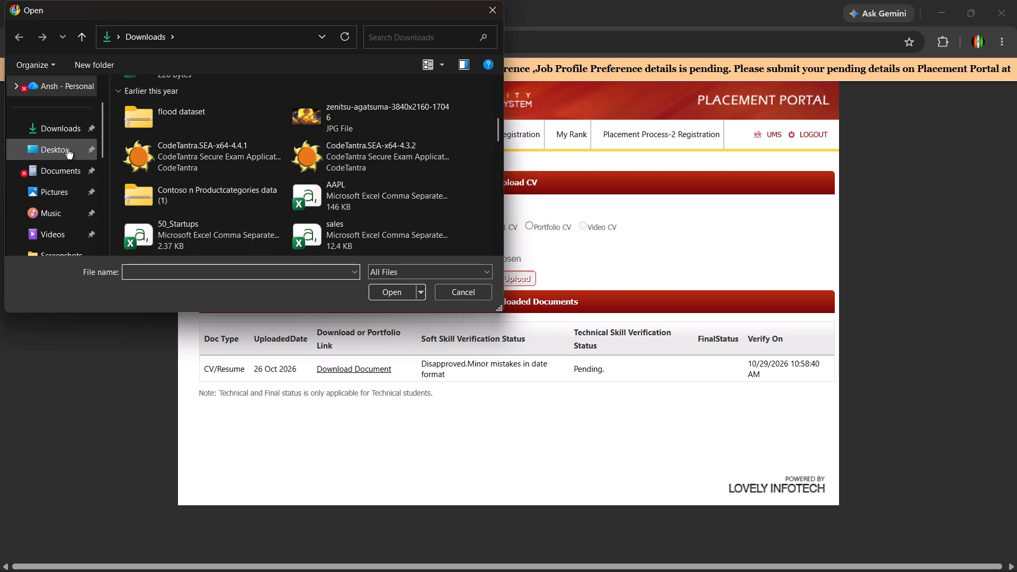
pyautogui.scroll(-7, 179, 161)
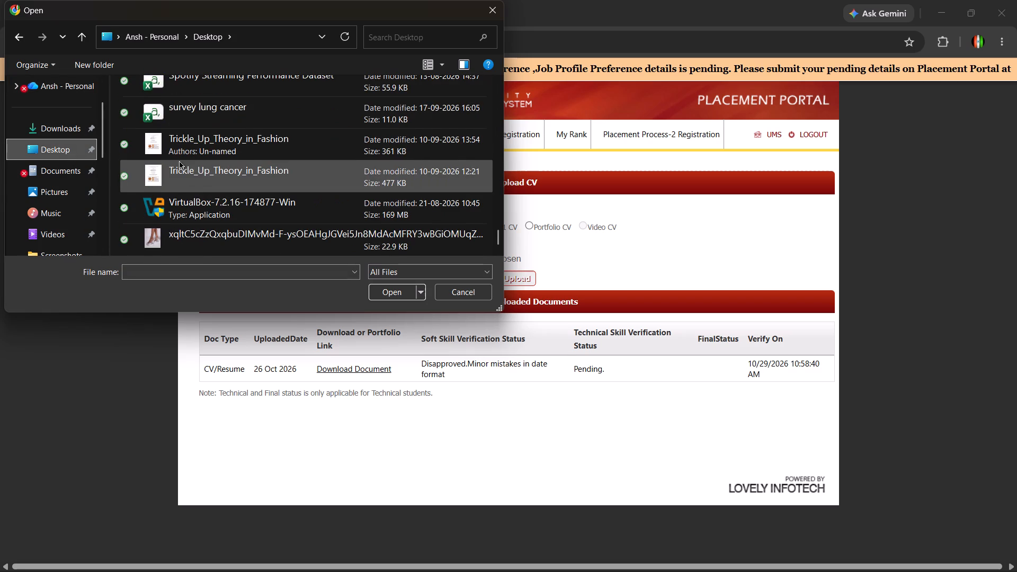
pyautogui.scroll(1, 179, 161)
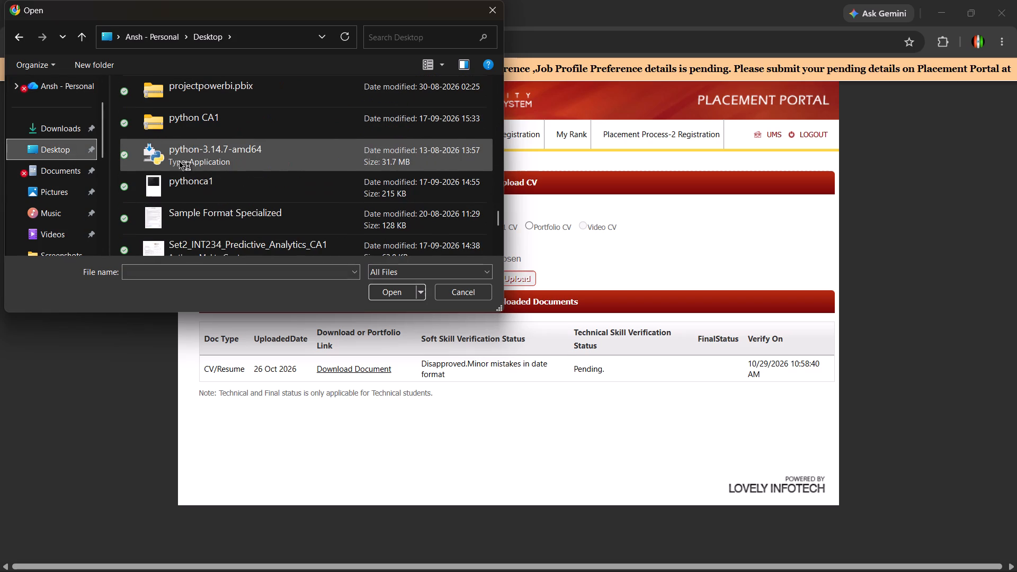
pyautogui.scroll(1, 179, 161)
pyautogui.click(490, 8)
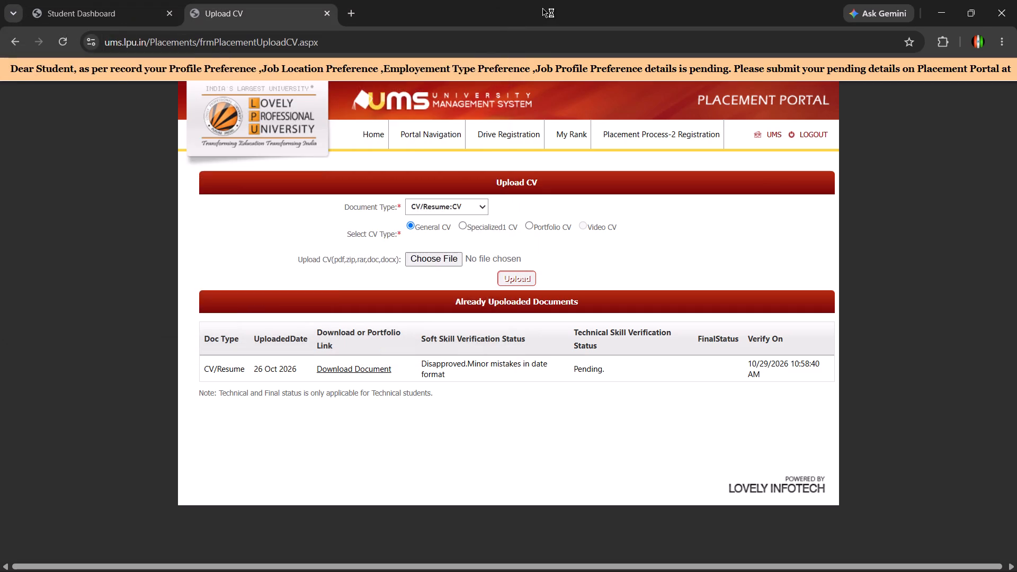
# Shrink the browser window to expose the Desktop and open the Final CV PDF from there.
pyautogui.moveTo(542, 8); pyautogui.dragTo(657, 82)
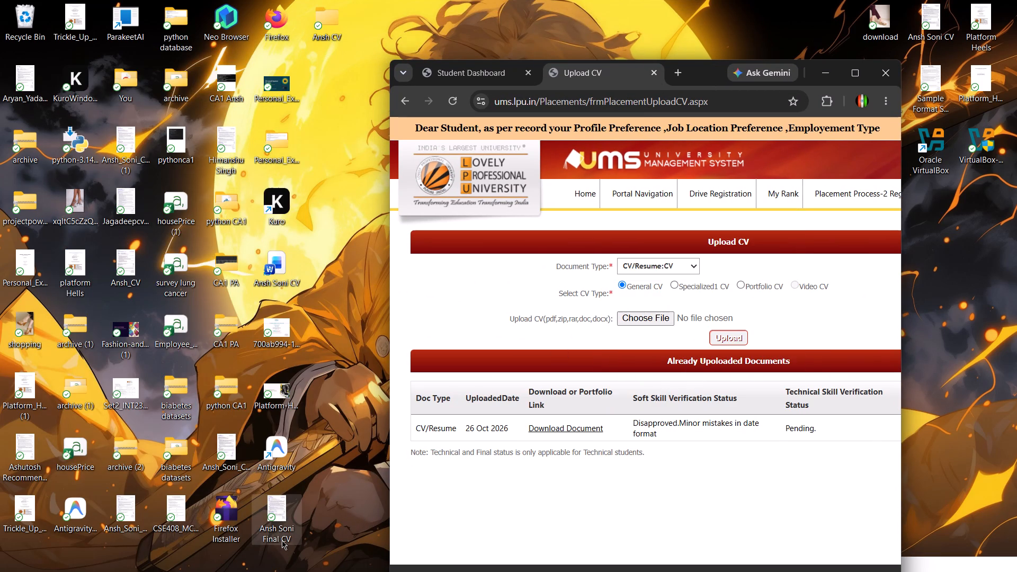
pyautogui.doubleClick(279, 513)
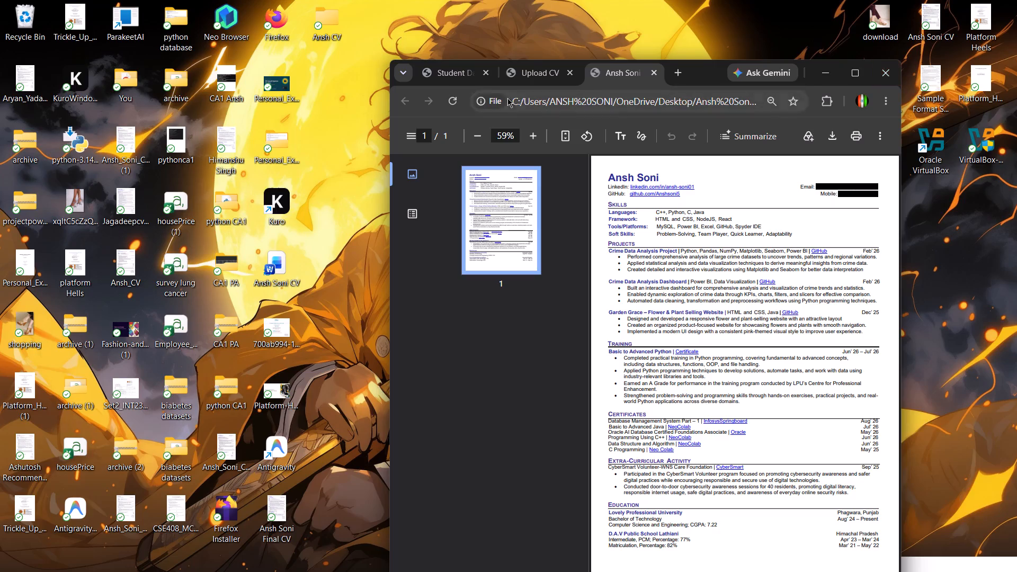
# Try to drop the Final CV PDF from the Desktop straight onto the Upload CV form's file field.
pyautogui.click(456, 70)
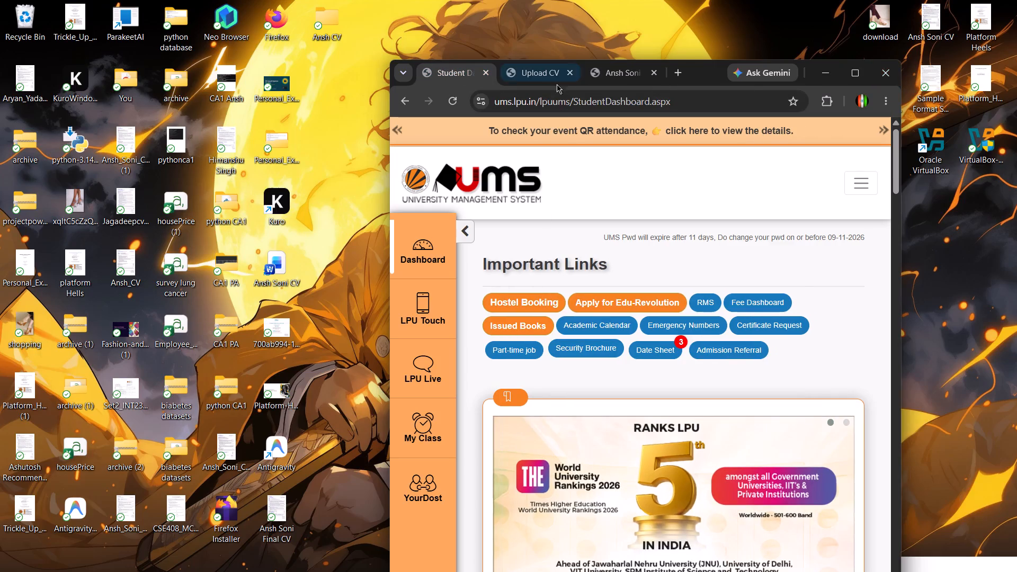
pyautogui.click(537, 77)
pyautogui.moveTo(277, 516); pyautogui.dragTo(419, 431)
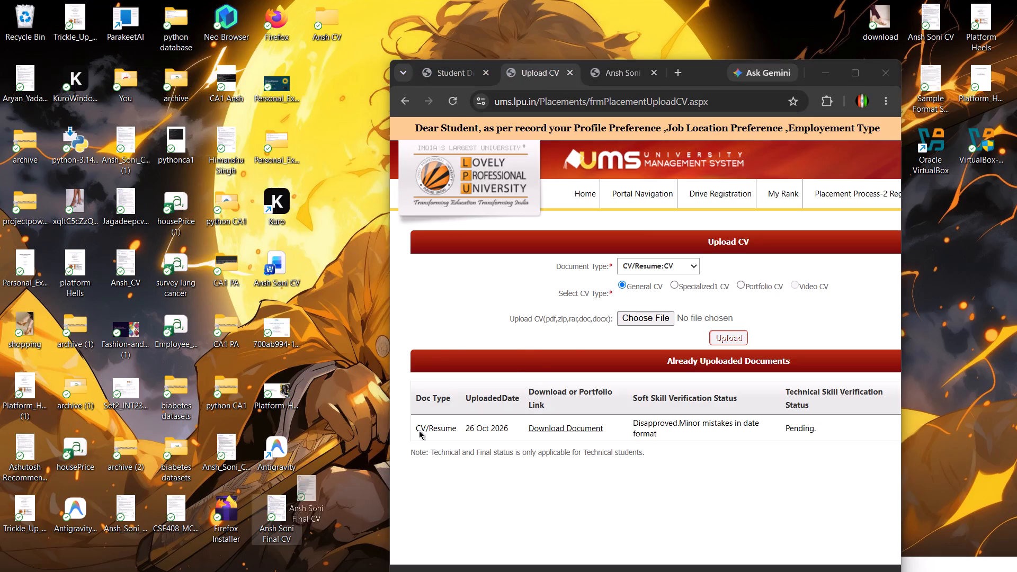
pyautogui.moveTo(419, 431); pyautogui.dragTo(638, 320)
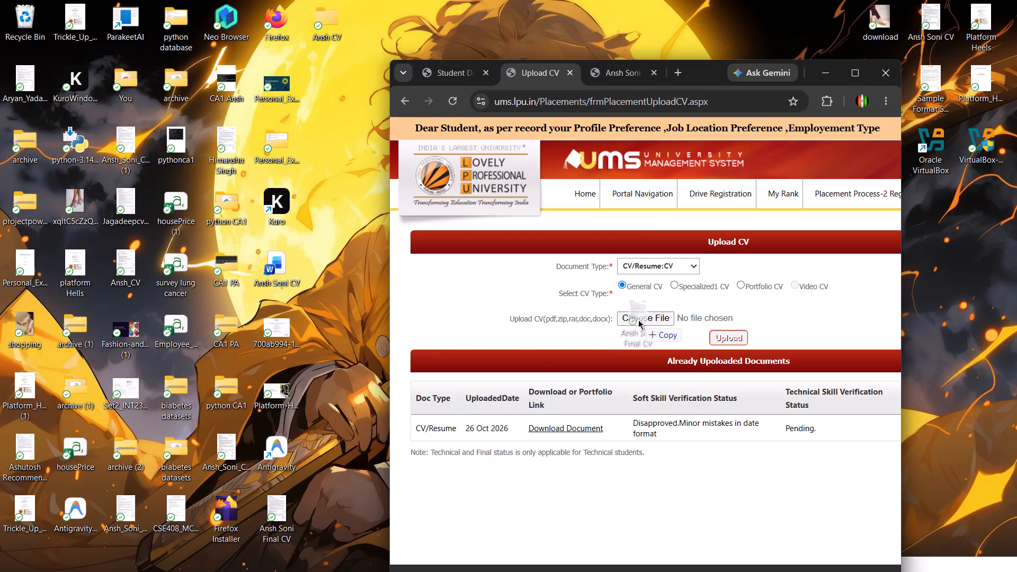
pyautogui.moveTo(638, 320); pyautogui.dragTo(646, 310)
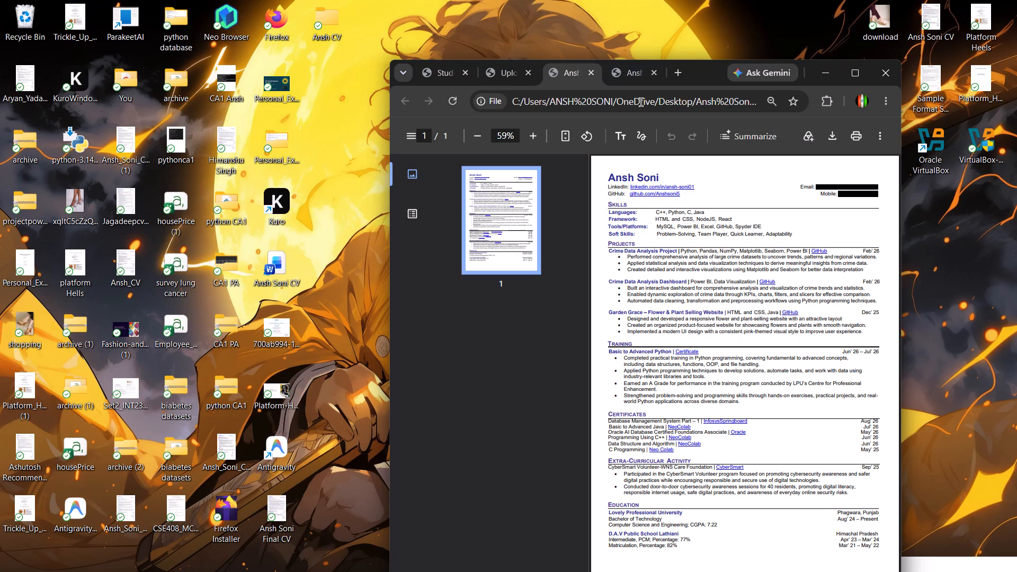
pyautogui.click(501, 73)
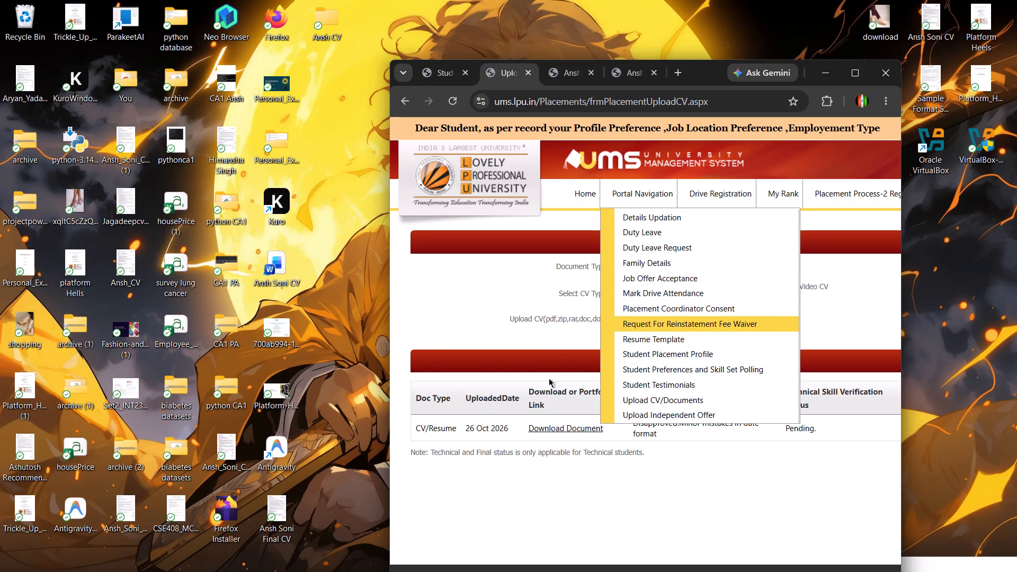
# Attach the Final CV PDF from the Desktop folder to the General CV upload form.
pyautogui.click(640, 320)
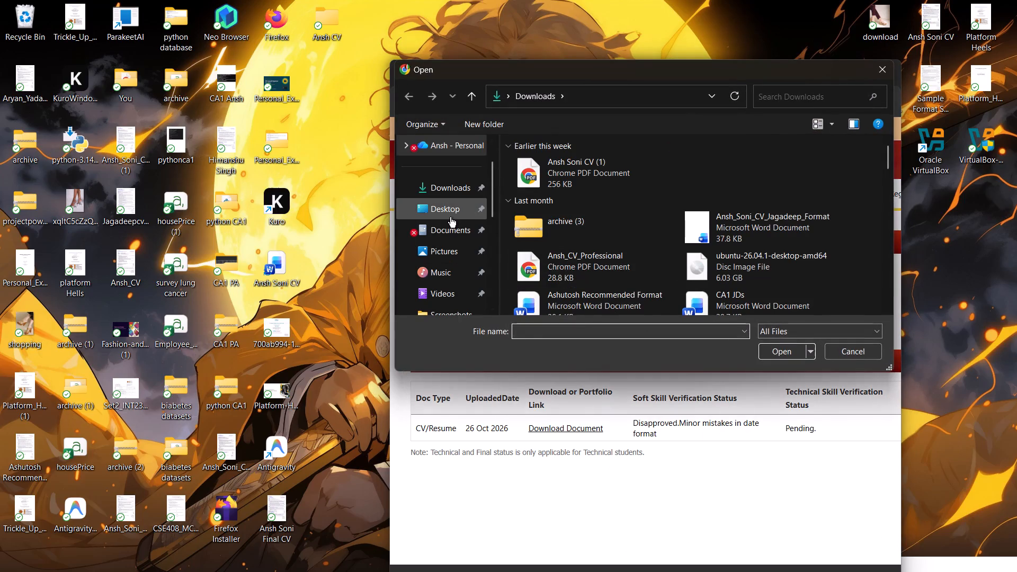
pyautogui.click(450, 217)
pyautogui.scroll(-2, 607, 261)
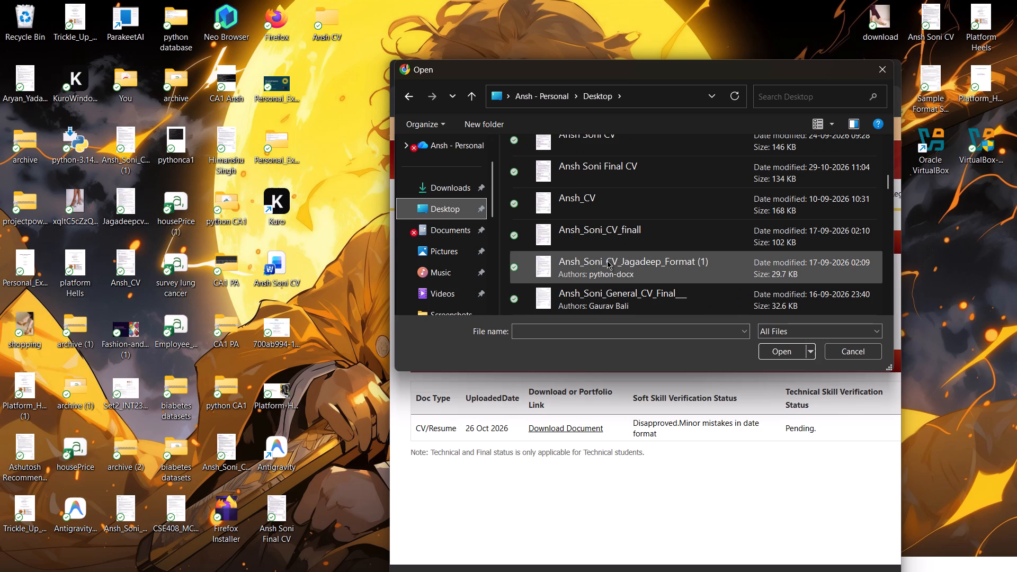
pyautogui.scroll(1, 607, 261)
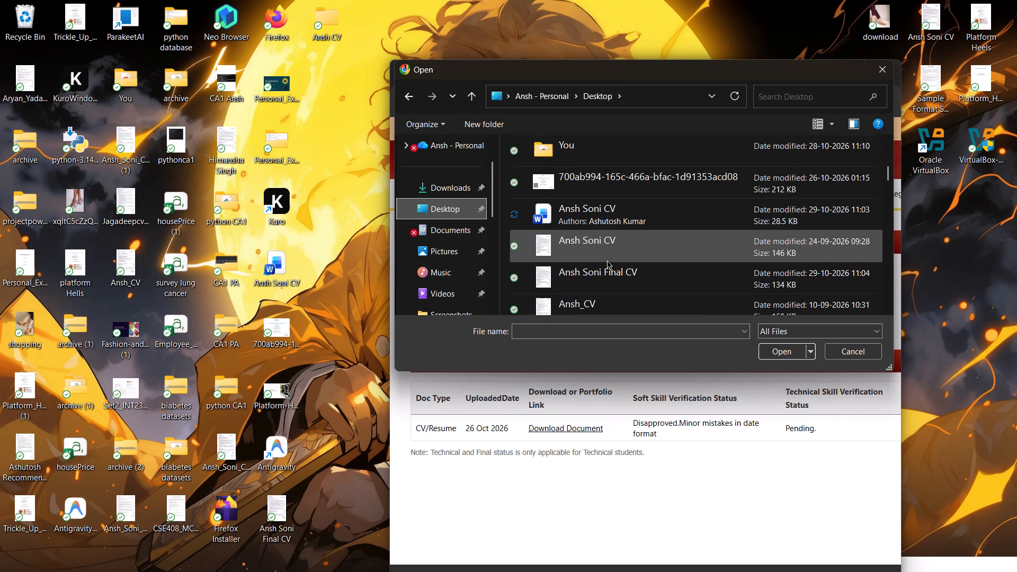
pyautogui.scroll(1, 607, 261)
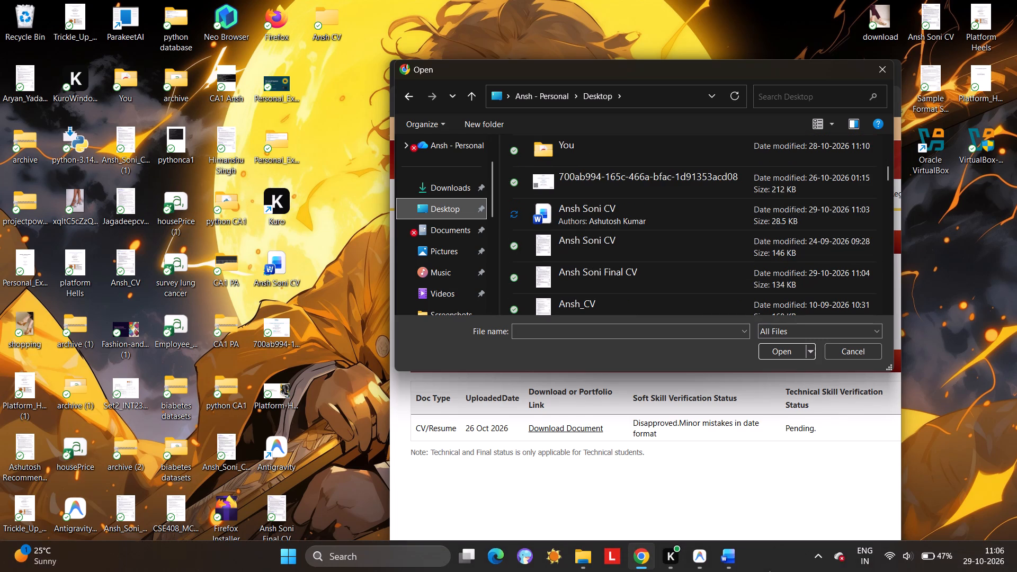
pyautogui.doubleClick(597, 278)
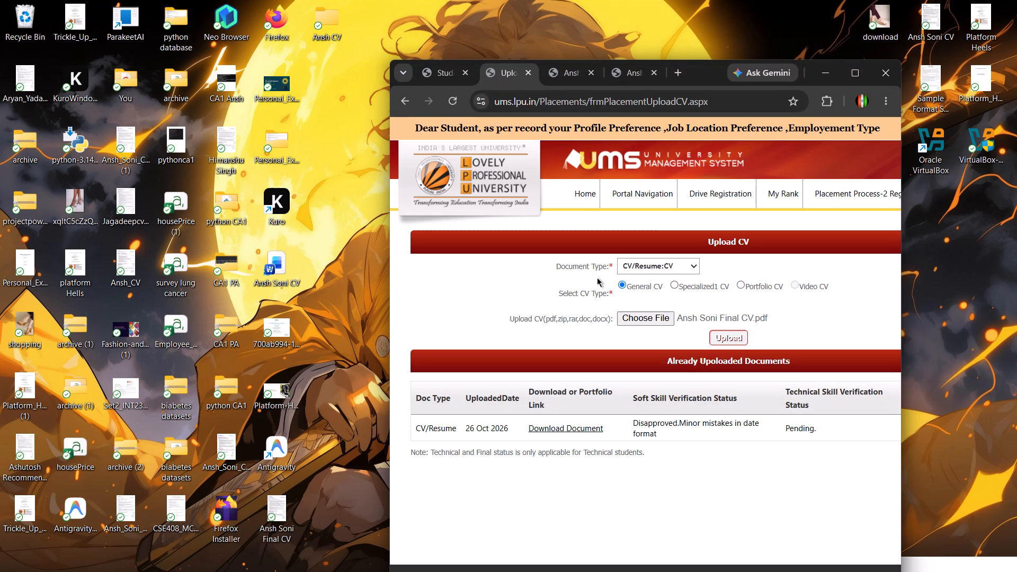
# Upload the attached CV, dismiss the pending details notice and maximize the browser window.
pyautogui.click(727, 339)
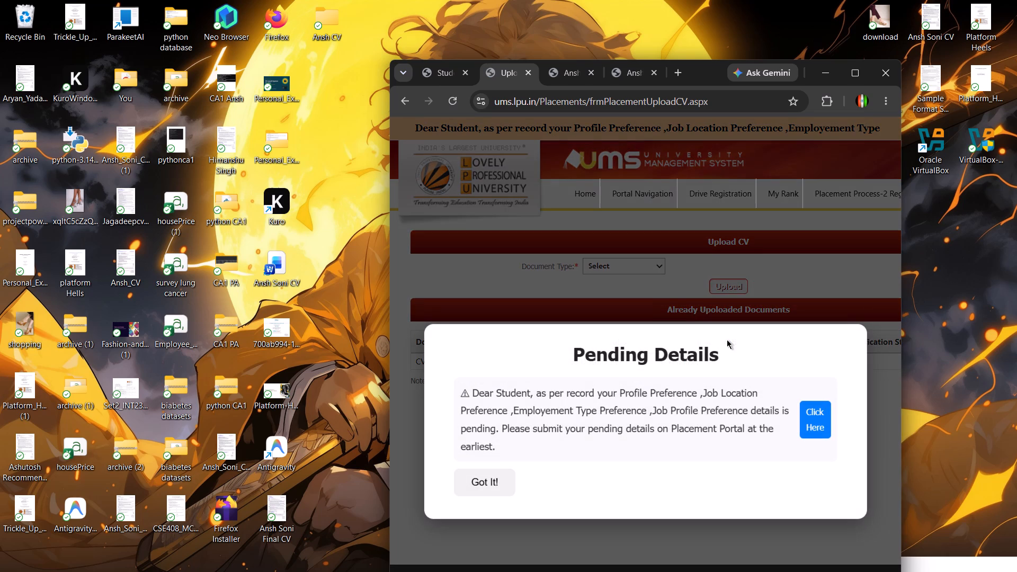
pyautogui.click(490, 473)
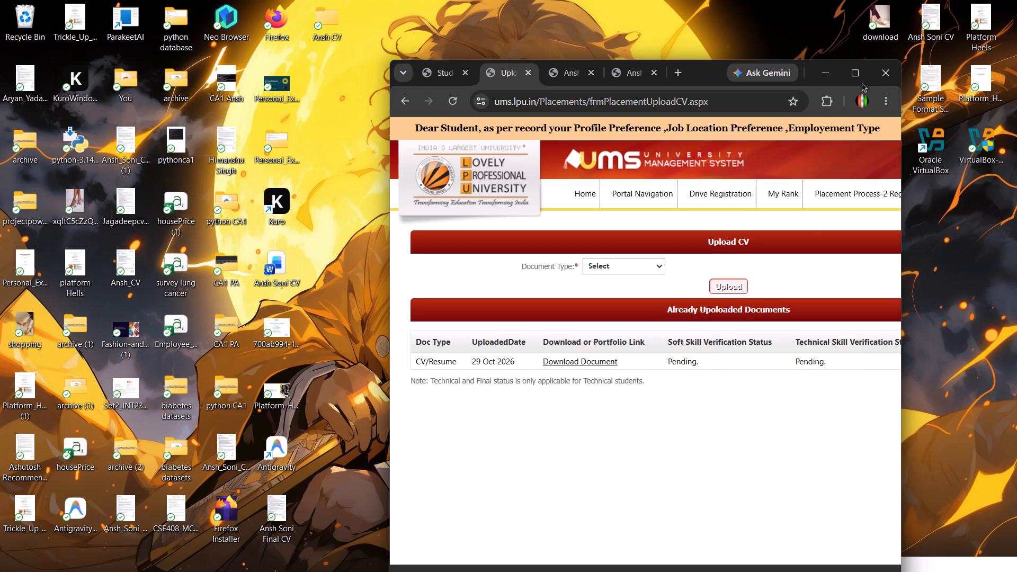
pyautogui.click(857, 68)
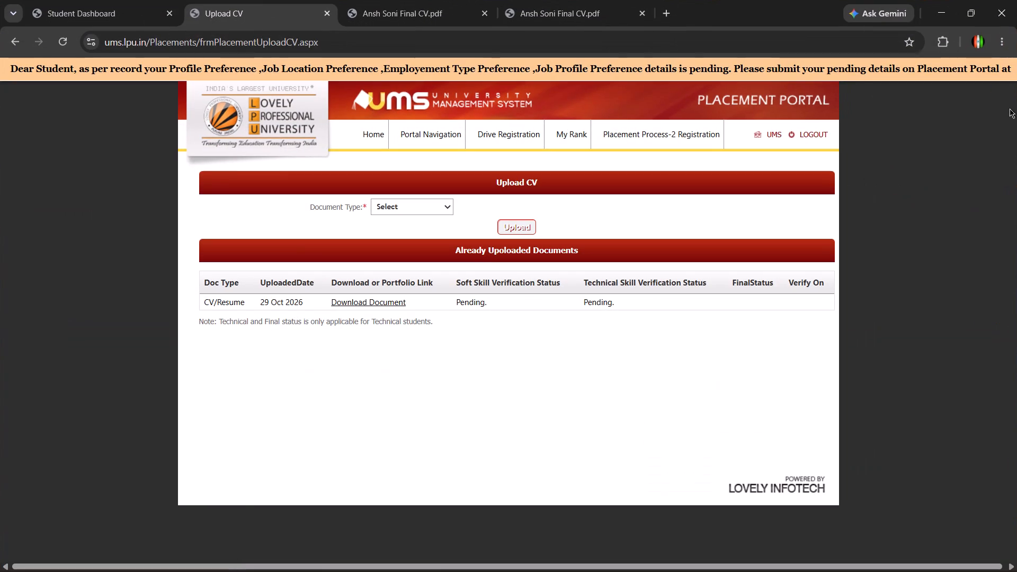
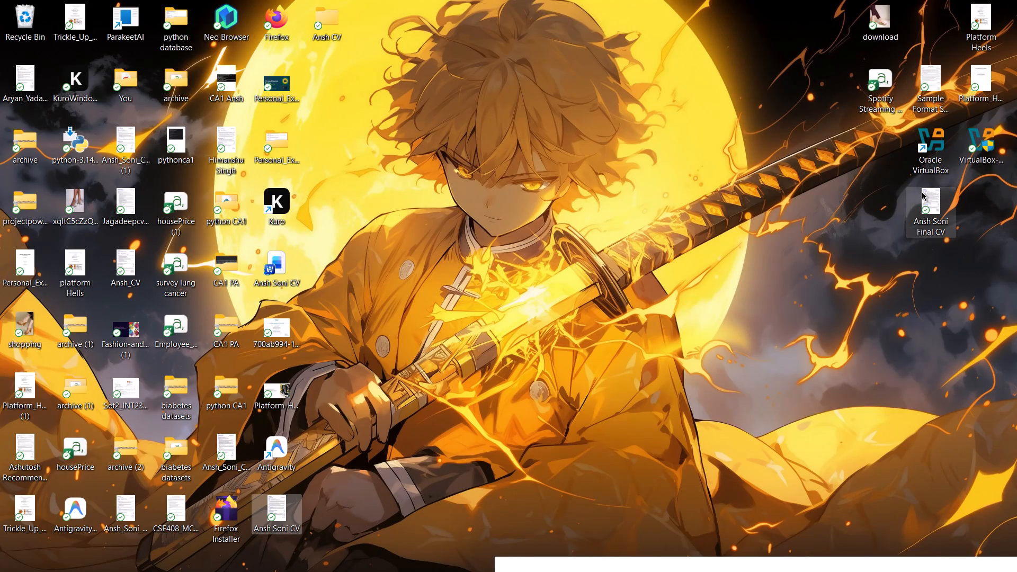
# Move the Final CV PDF's desktop icon into the empty top-row slot beside Platform Heels.
pyautogui.moveTo(922, 192); pyautogui.dragTo(918, 14)
# Move the download image and the Sample Format Specialized PDF to the desktop's second icon row, just below and beside the Ansh CV folder.
pyautogui.moveTo(877, 3); pyautogui.dragTo(847, 13)
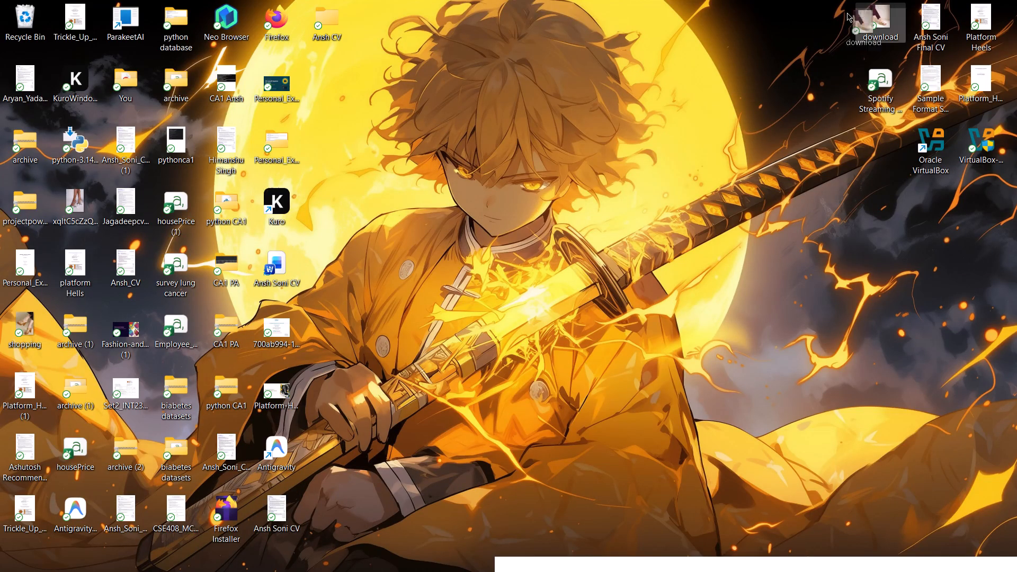
pyautogui.moveTo(847, 13); pyautogui.dragTo(364, 82)
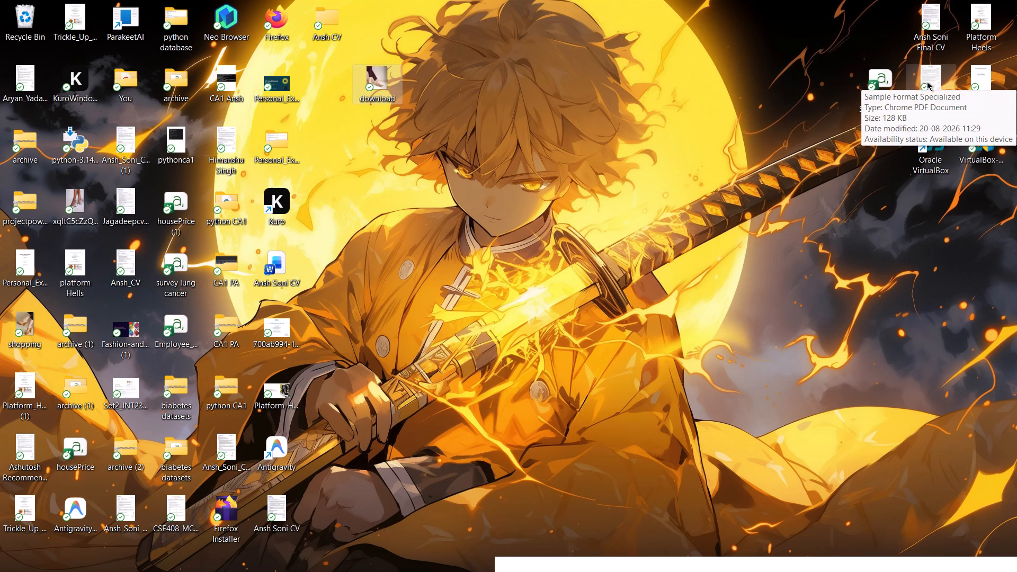
pyautogui.moveTo(927, 82); pyautogui.dragTo(315, 70)
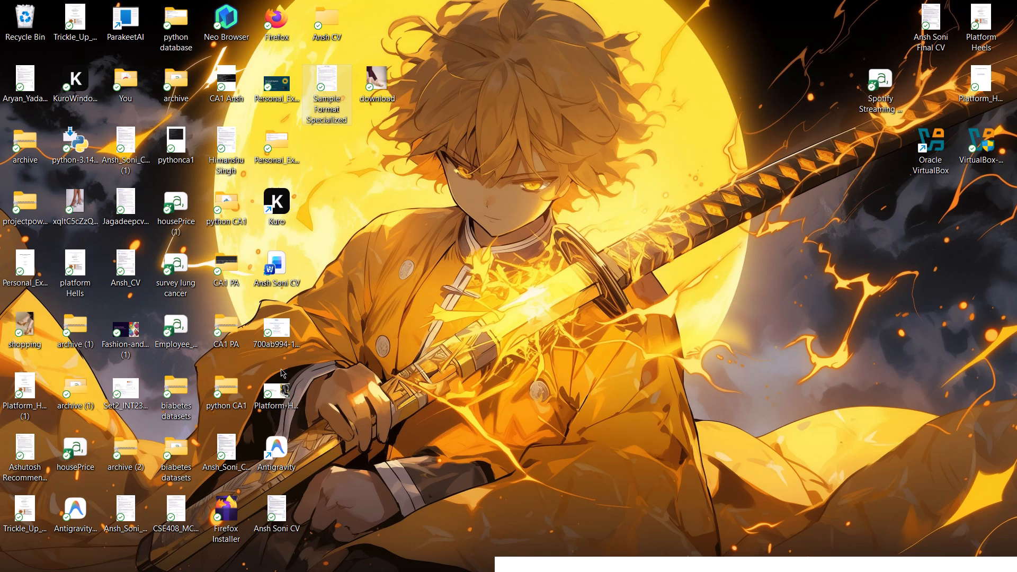
# Place the Platform-Heels fashion trends image in the top icon row beside the Final CV, and Oracle VirtualBox directly below the Final CV.
pyautogui.moveTo(274, 389); pyautogui.dragTo(876, 21)
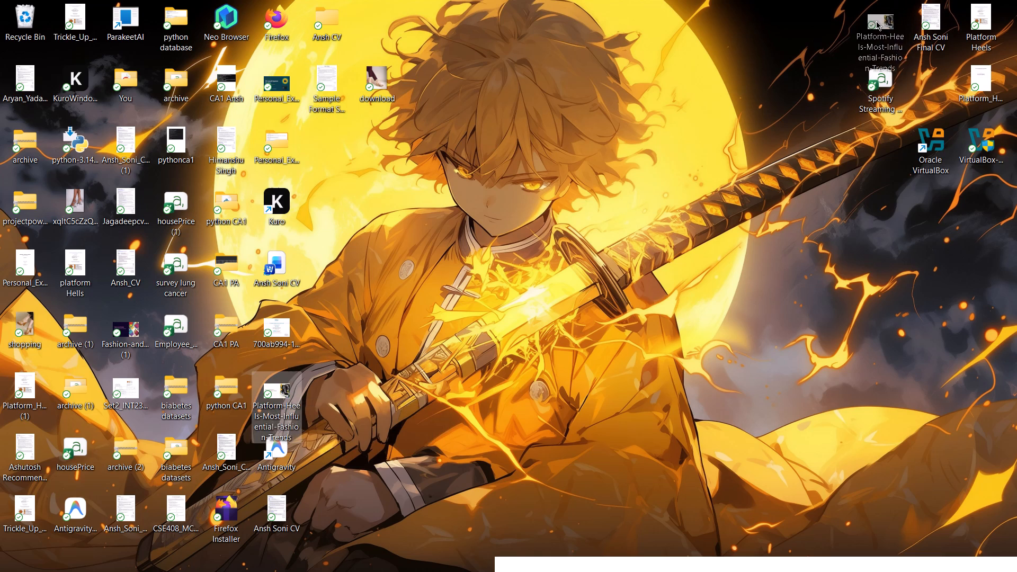
pyautogui.moveTo(876, 21); pyautogui.dragTo(876, 22)
pyautogui.click(938, 92)
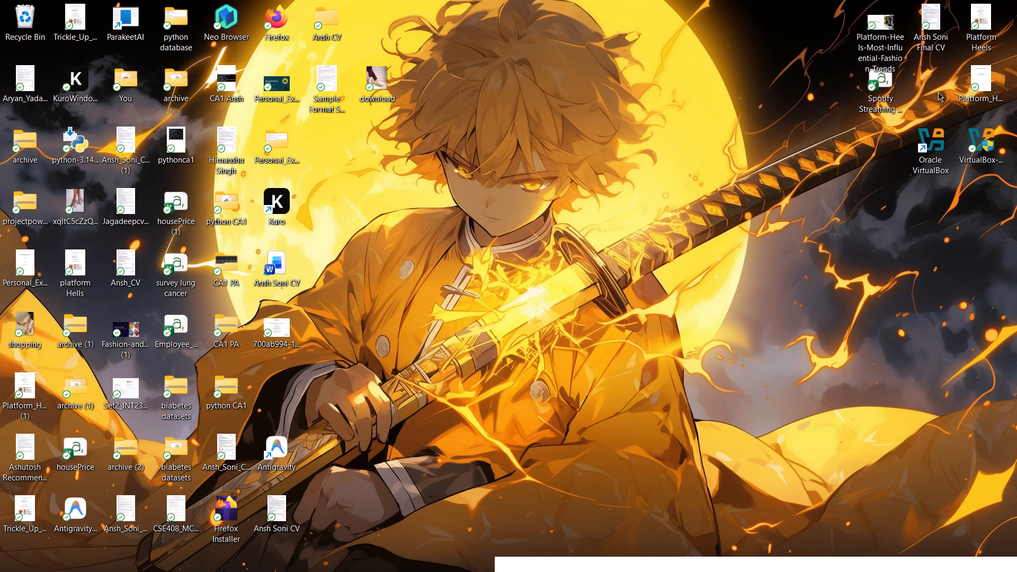
pyautogui.moveTo(934, 136); pyautogui.dragTo(932, 79)
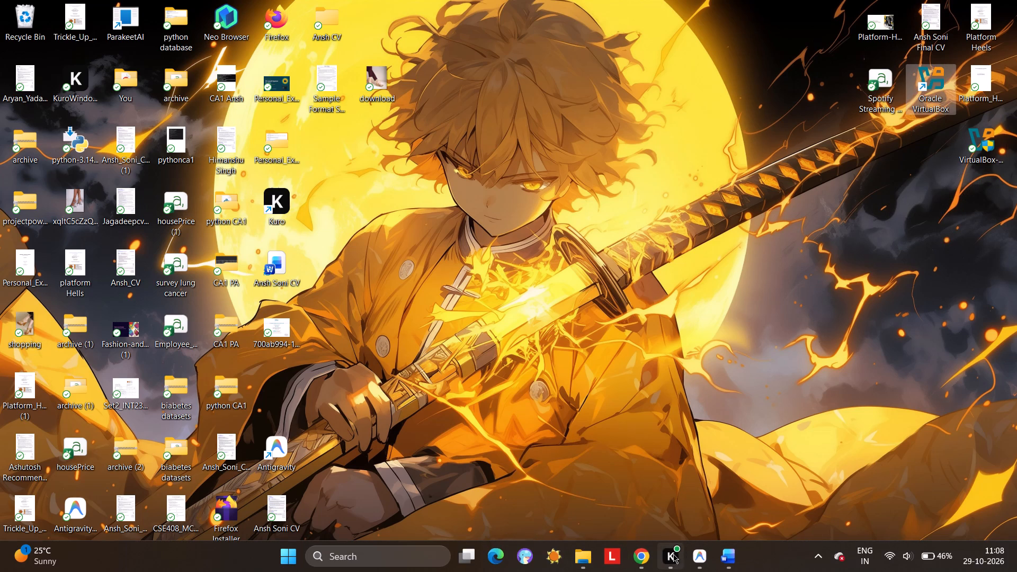
# Switch back to the Upload CV page in Google Chrome.
pyautogui.click(638, 488)
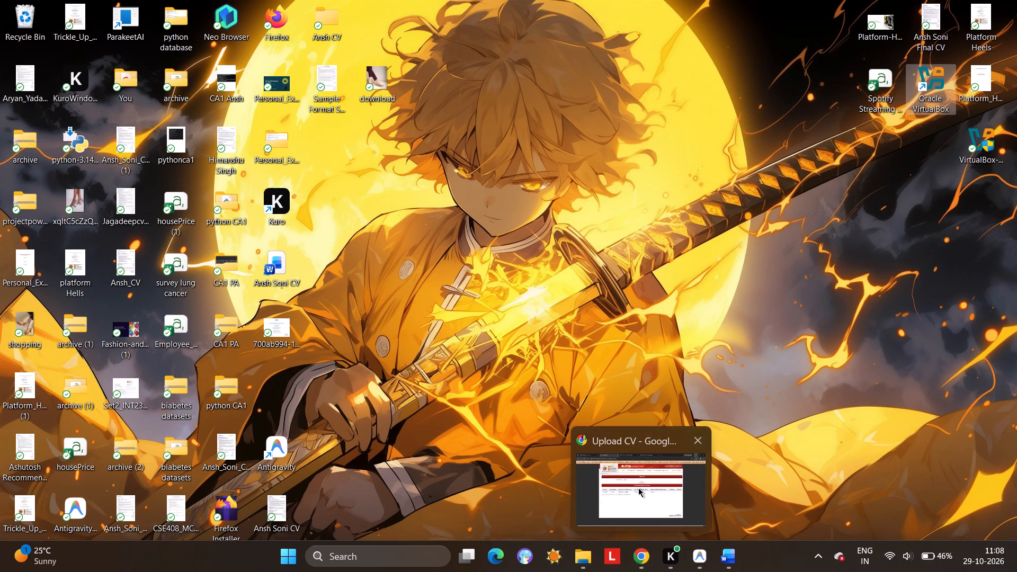
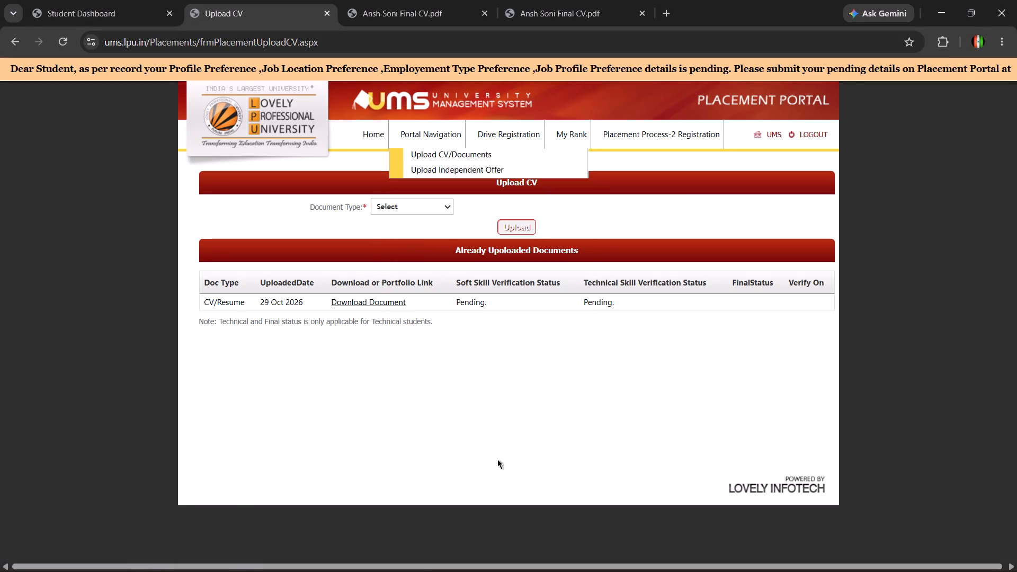
# Reload the Upload CV page and dismiss the Pending Details notice to check the uploaded CV's verification status.
pyautogui.click(65, 46)
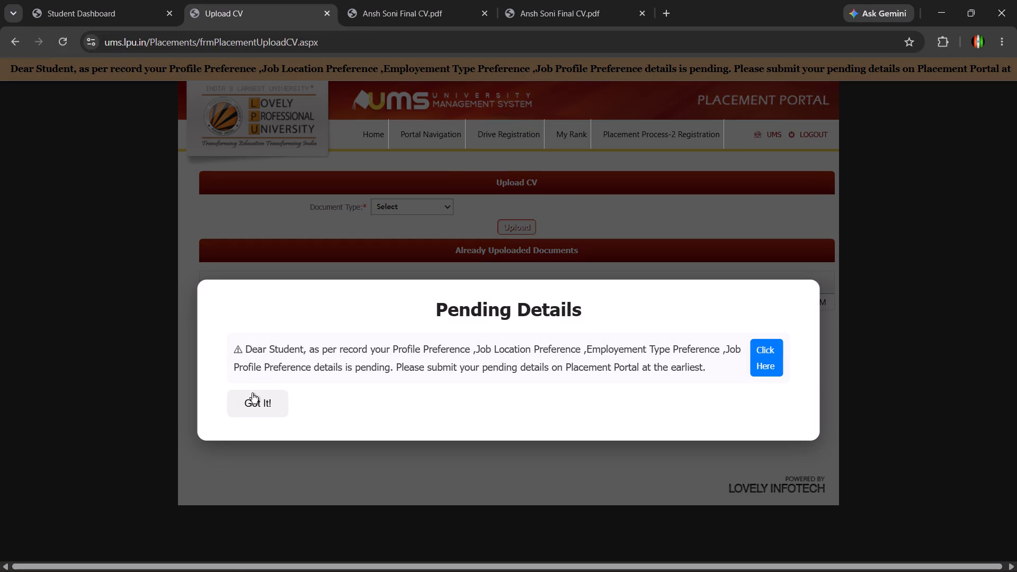
pyautogui.click(252, 394)
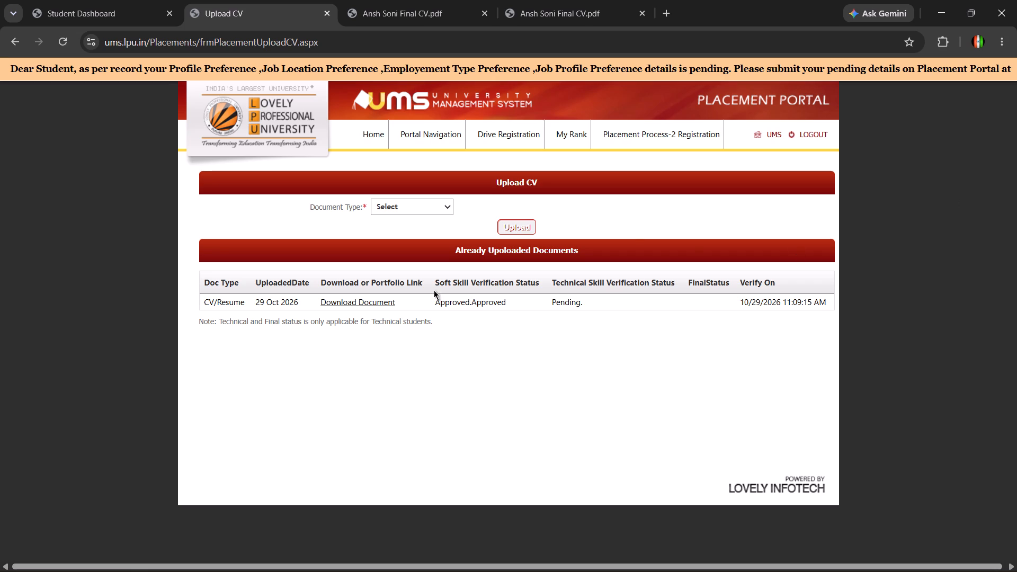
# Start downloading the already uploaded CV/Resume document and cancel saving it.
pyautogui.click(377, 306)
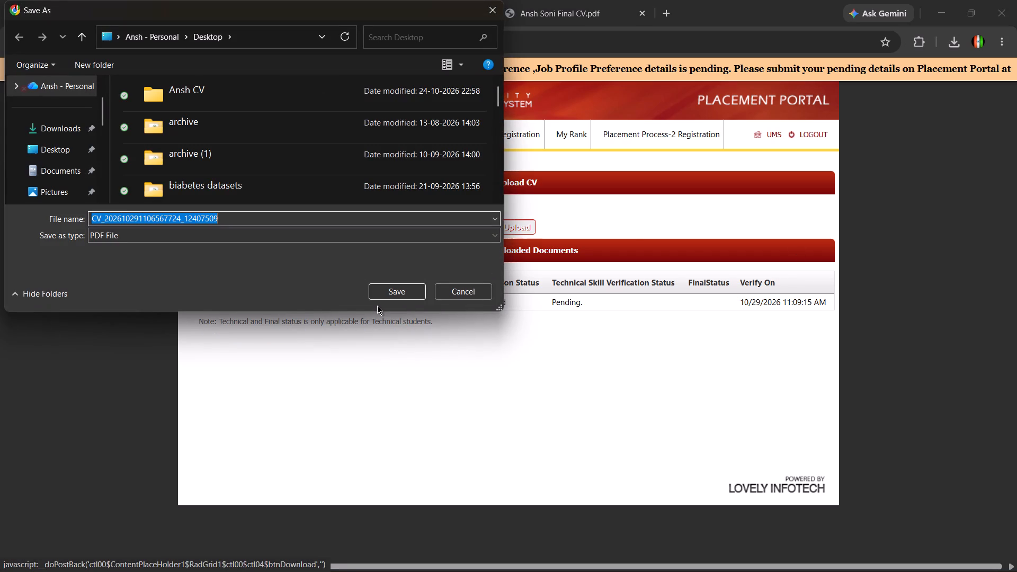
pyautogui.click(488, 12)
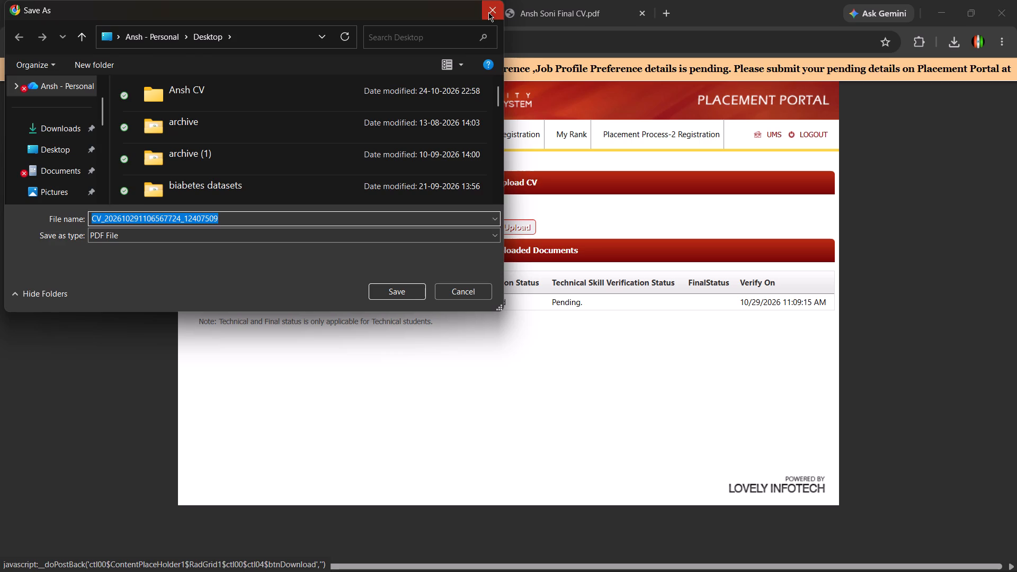
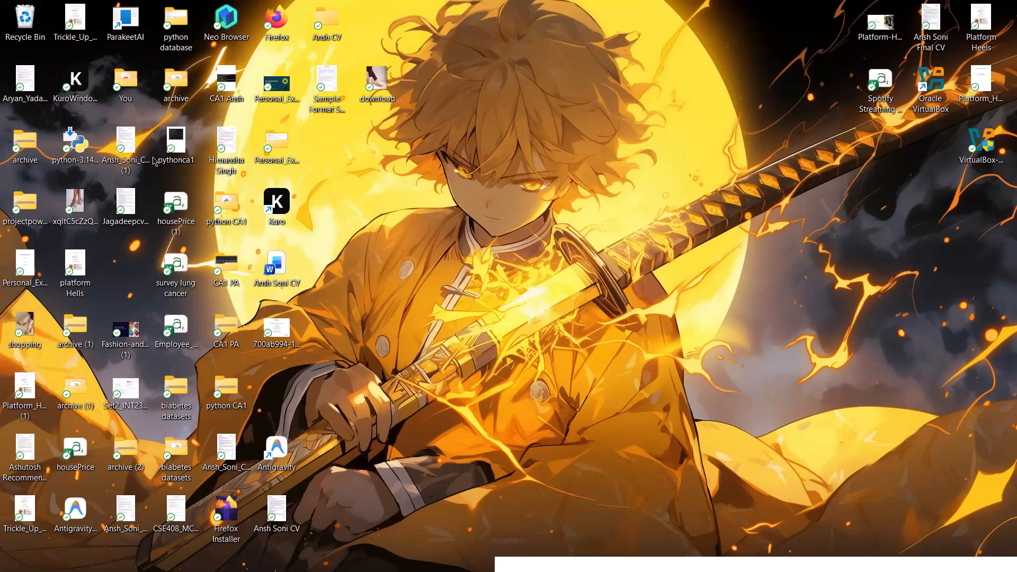
# Delete three old CV documents from the desktop: the CV copy numbered (1), the Recommended Format document and the General_CV_Final document.
pyautogui.rightClick(124, 149)
pyautogui.click(322, 135)
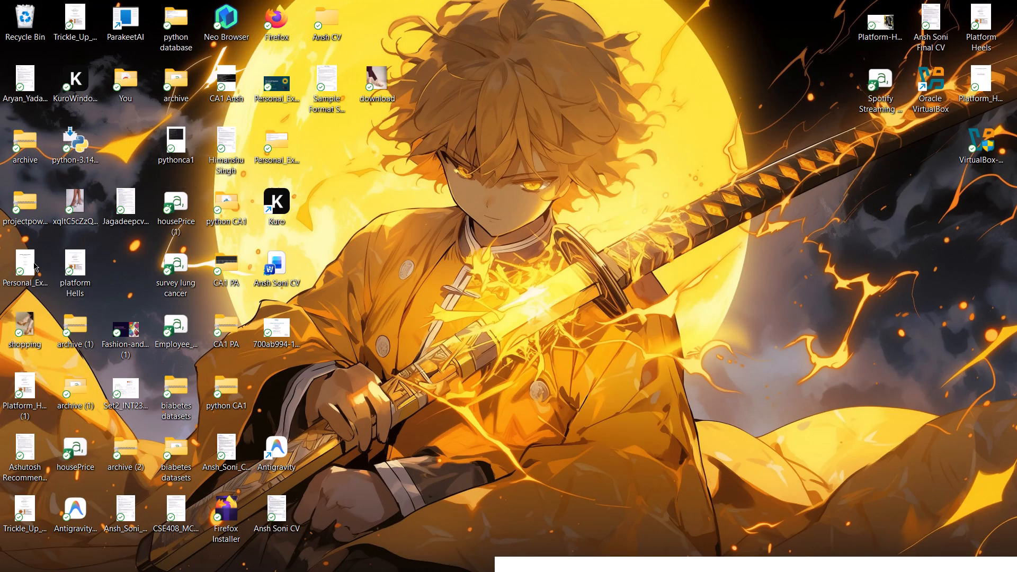
pyautogui.rightClick(23, 445)
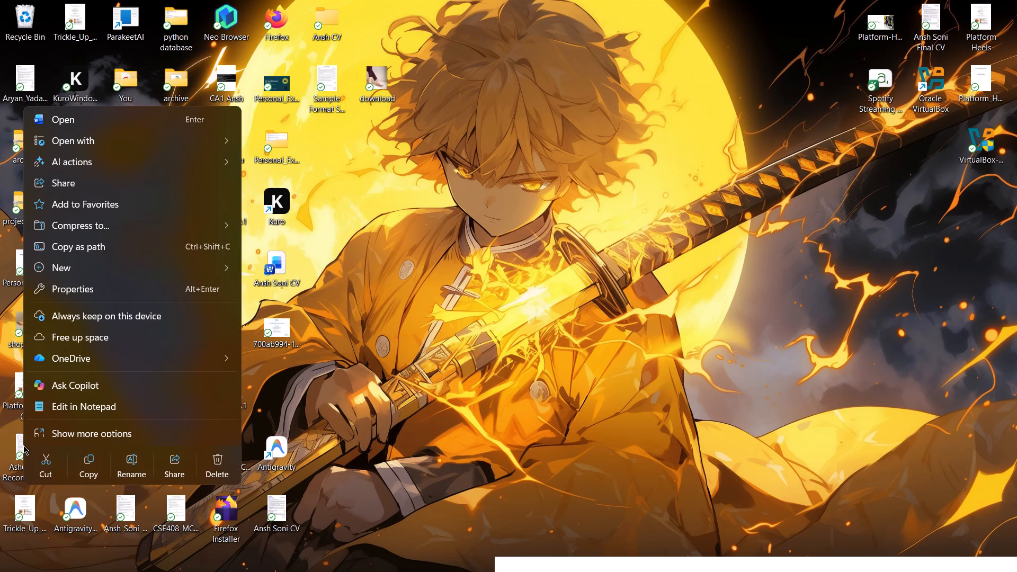
pyautogui.click(217, 468)
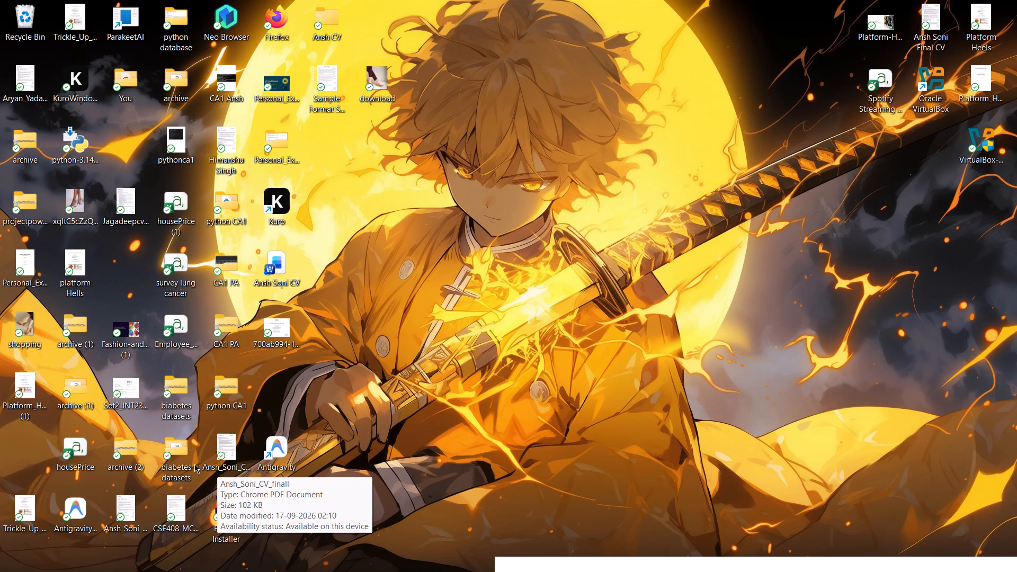
pyautogui.rightClick(120, 504)
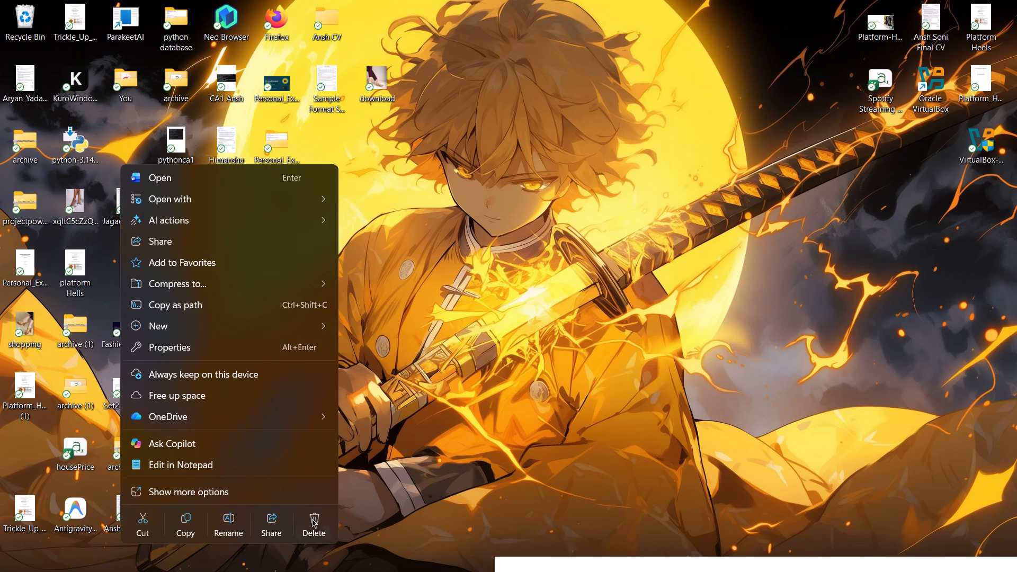
pyautogui.click(313, 518)
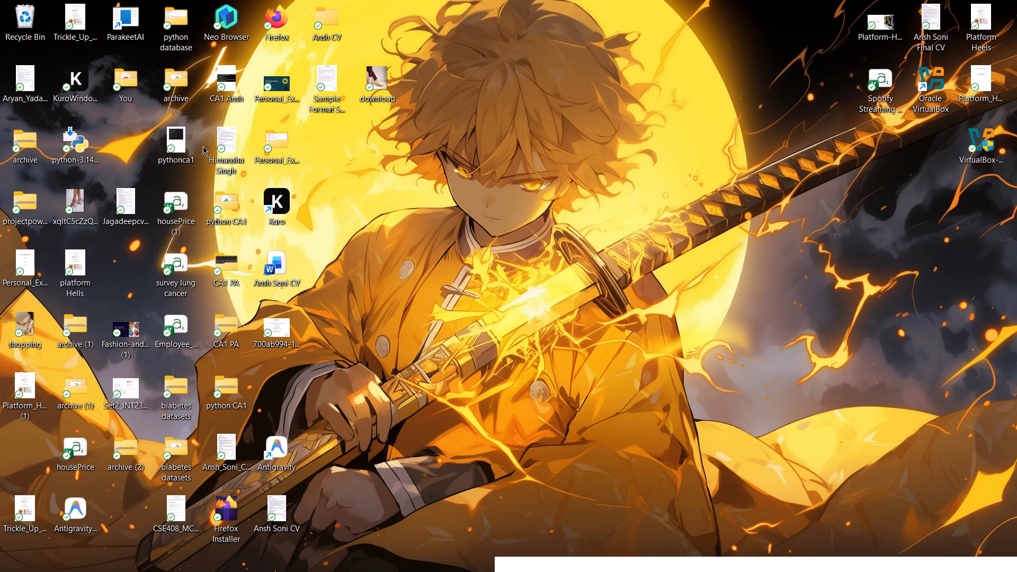
# Fill the desktop grid gaps with the person-named document, survey lung cancer, Firefox Installer, CSE408_MCQ and the bottom-row CV document icons.
pyautogui.moveTo(227, 147); pyautogui.dragTo(126, 139)
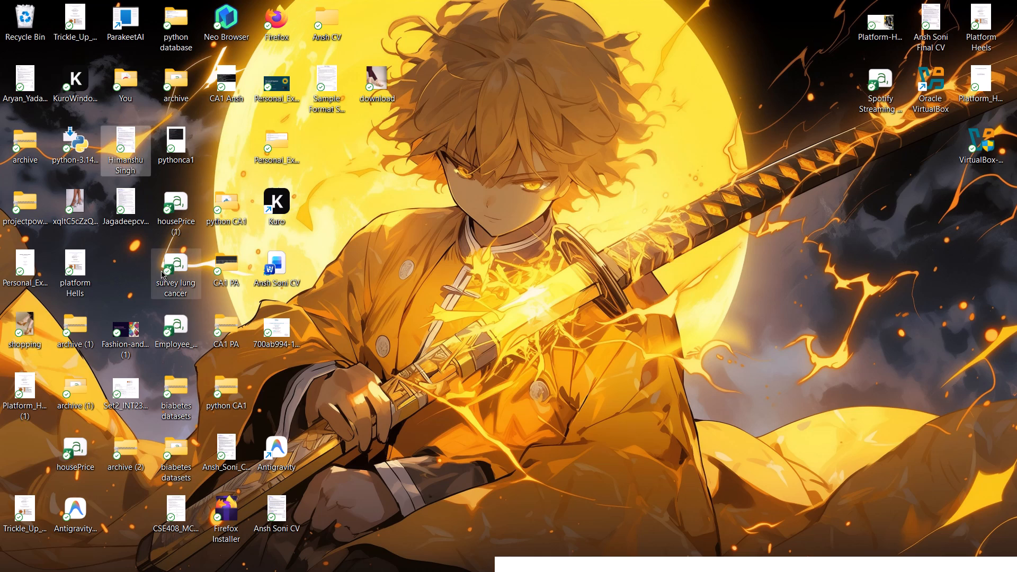
pyautogui.moveTo(173, 265); pyautogui.dragTo(111, 262)
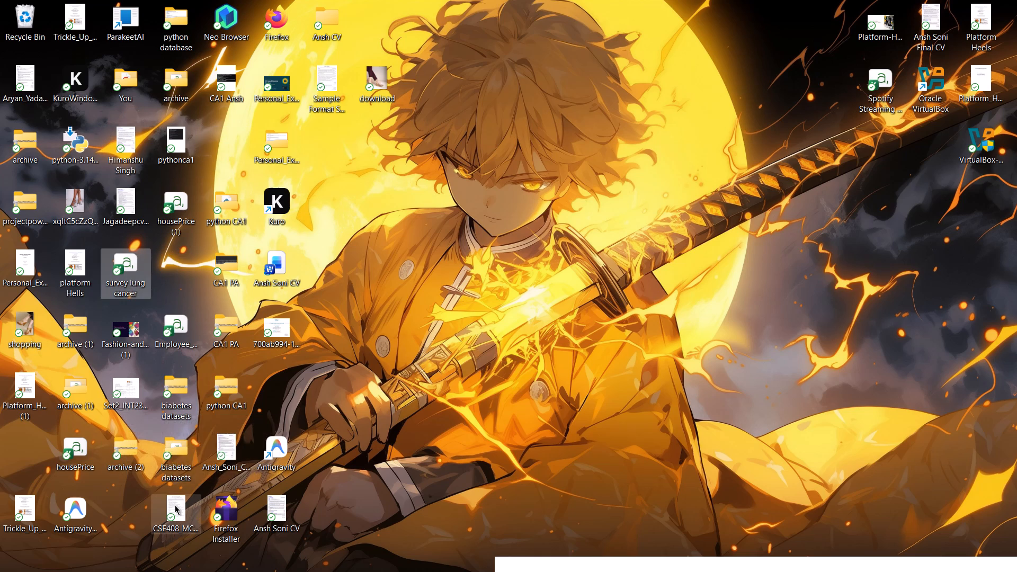
pyautogui.moveTo(217, 515); pyautogui.dragTo(10, 449)
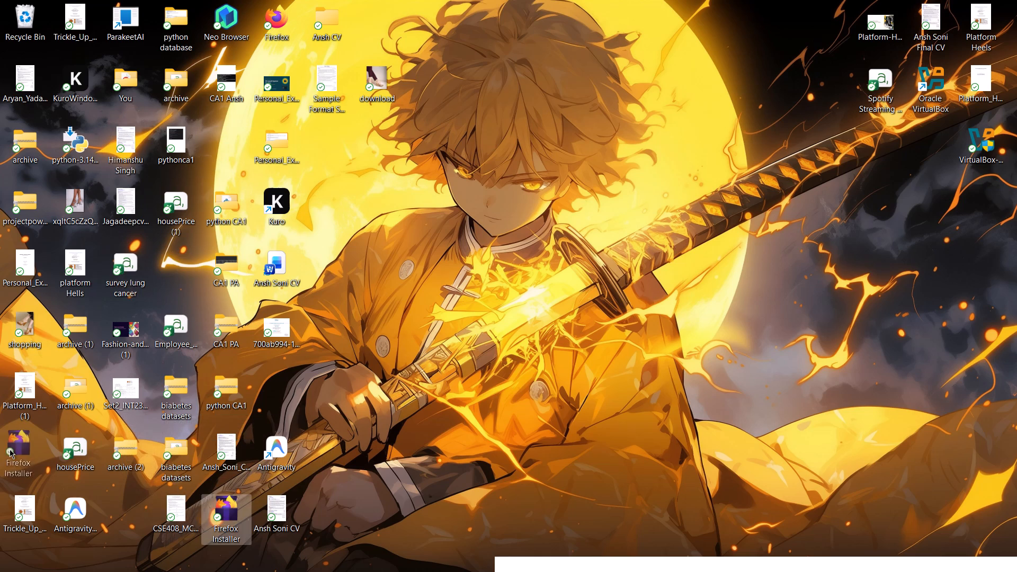
pyautogui.moveTo(10, 449); pyautogui.dragTo(10, 449)
pyautogui.moveTo(177, 513); pyautogui.dragTo(128, 513)
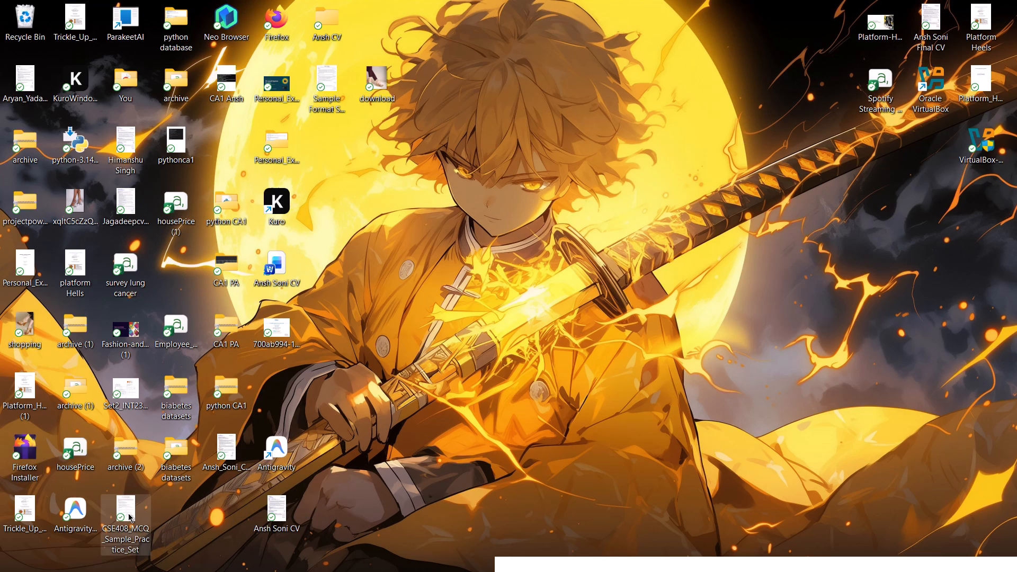
pyautogui.moveTo(273, 506); pyautogui.dragTo(175, 512)
# Delete the older PDF whose name ends in "CV final" from the desktop, after placing it in the bottom row.
pyautogui.moveTo(231, 460); pyautogui.dragTo(230, 495)
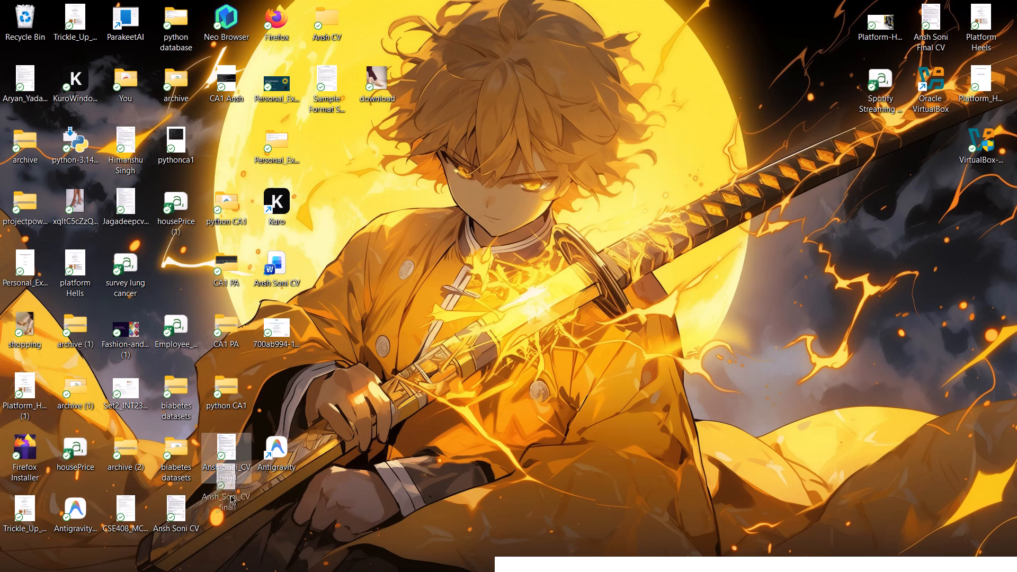
pyautogui.moveTo(230, 495); pyautogui.dragTo(231, 514)
pyautogui.rightClick(231, 514)
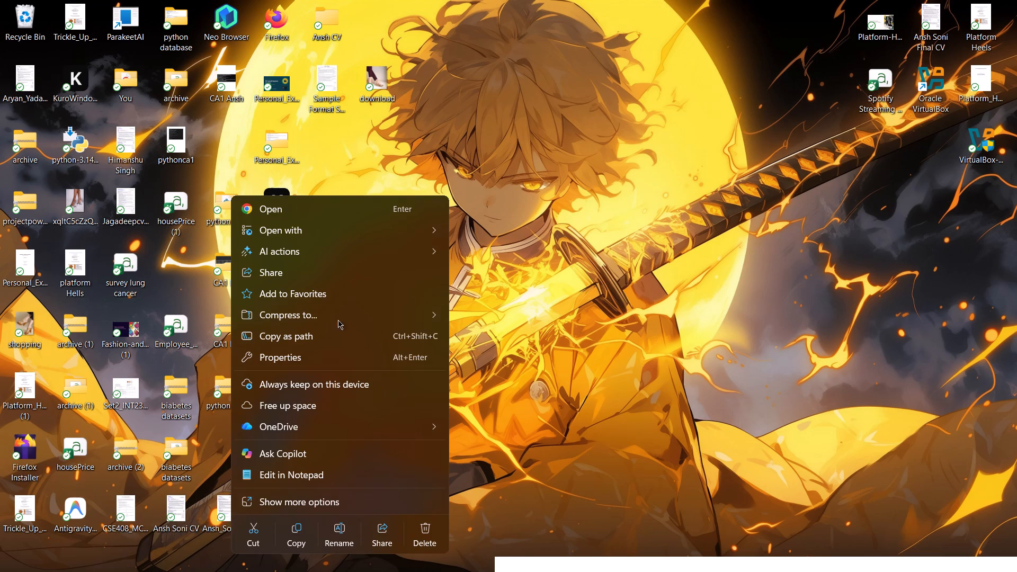
pyautogui.click(421, 540)
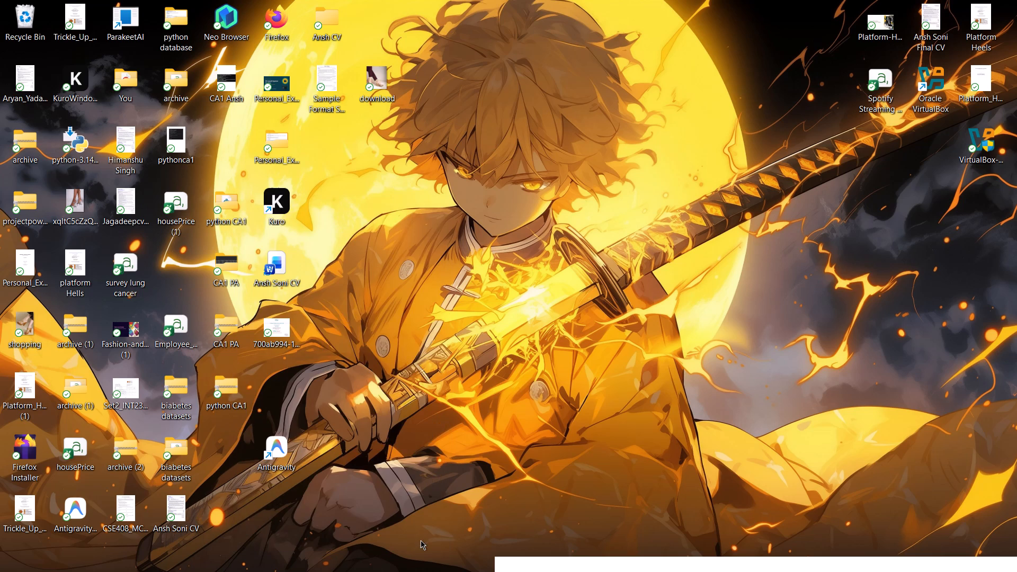
# Open the Final CV PDF from the desktop and review its projects, training and certificates sections.
pyautogui.doubleClick(935, 27)
pyautogui.scroll(-1, 821, 210)
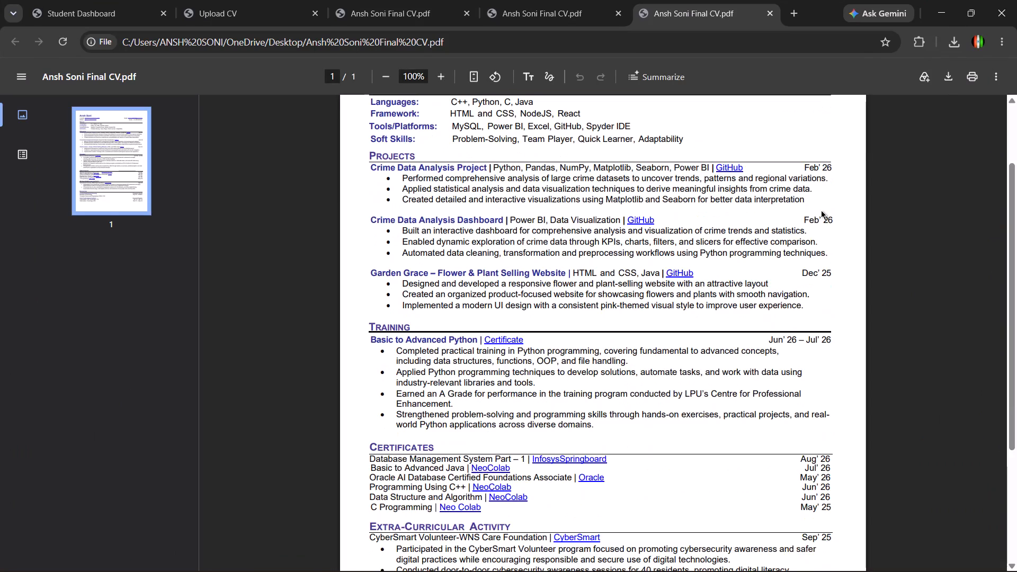
pyautogui.scroll(-1, 821, 210)
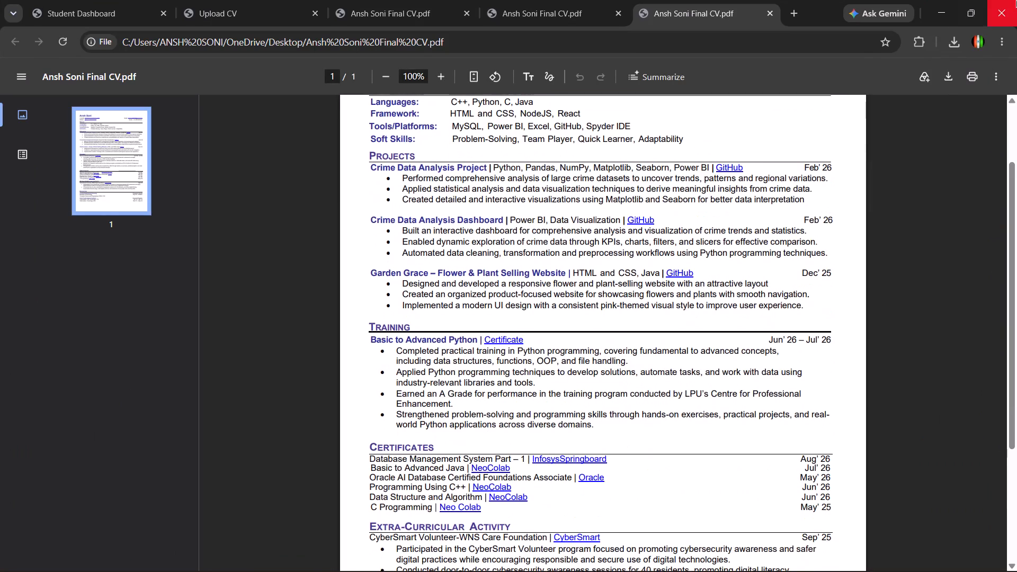
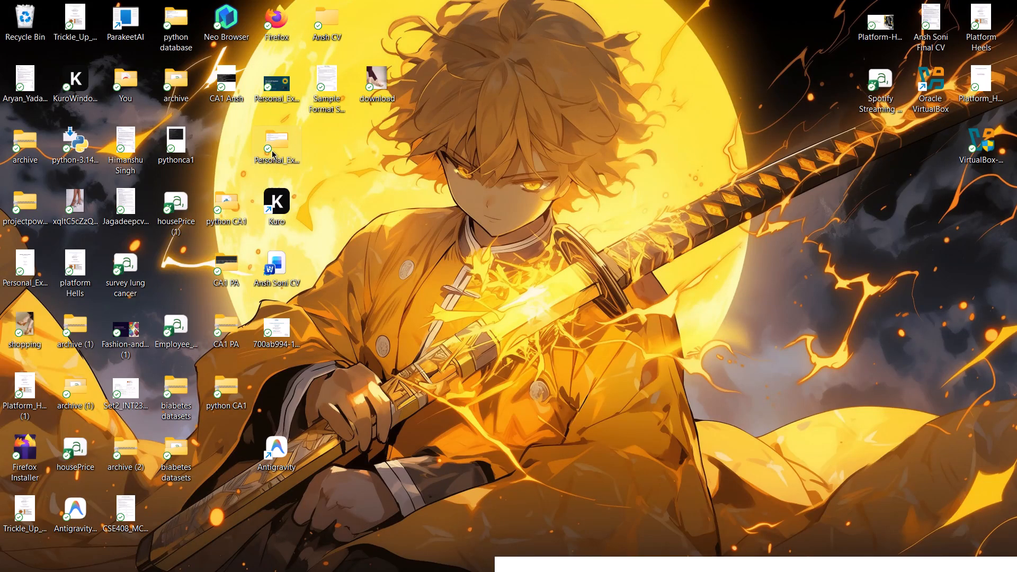
# Fill the desktop grid gaps with the Personal_Ex folder, CV Word document, 700ab994 file, Antigravity shortcut, Sample Format document and CV folder icons.
pyautogui.moveTo(272, 150); pyautogui.dragTo(227, 148)
pyautogui.moveTo(267, 269); pyautogui.dragTo(154, 270)
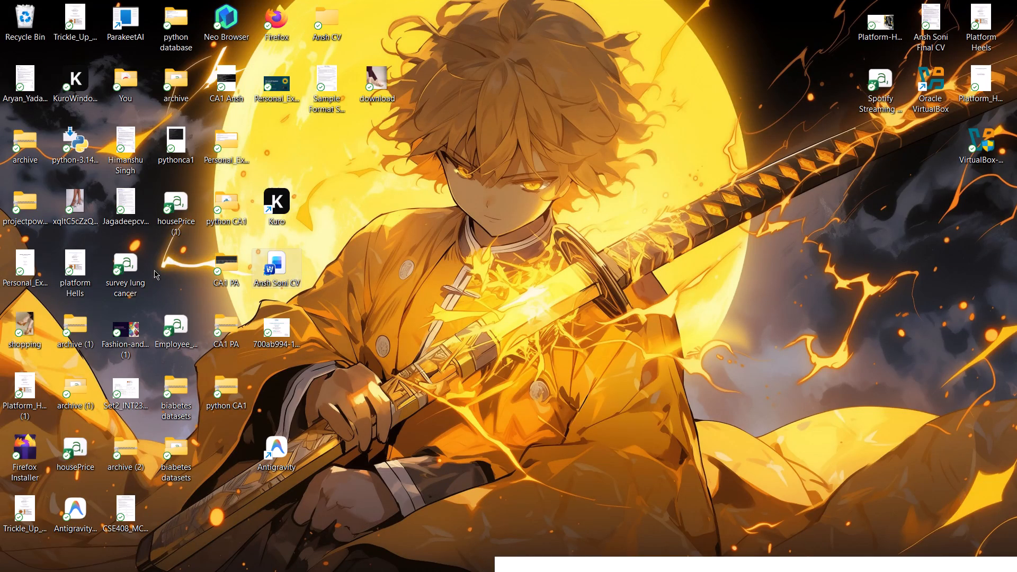
pyautogui.moveTo(266, 345); pyautogui.dragTo(163, 511)
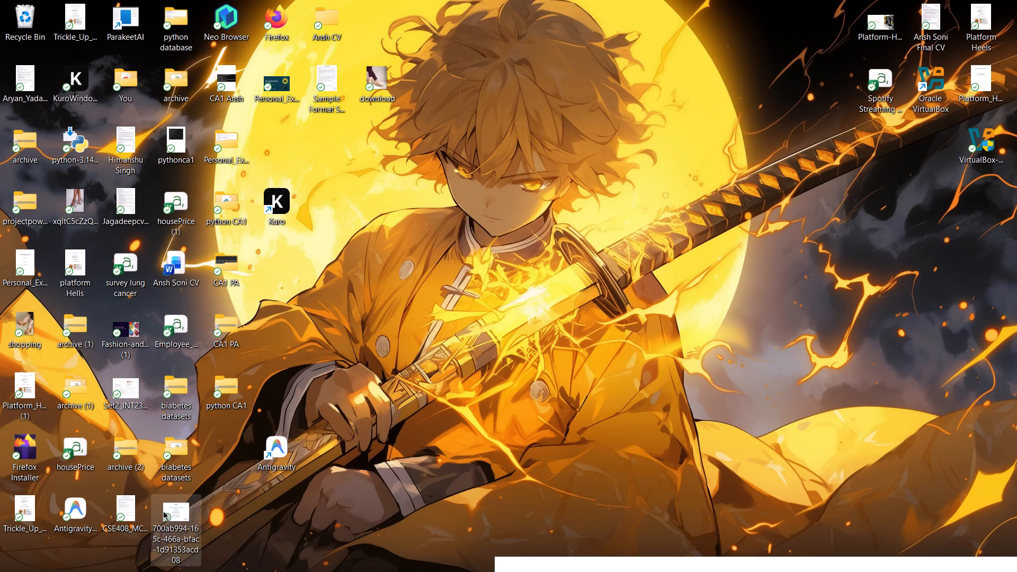
pyautogui.moveTo(283, 443); pyautogui.dragTo(233, 442)
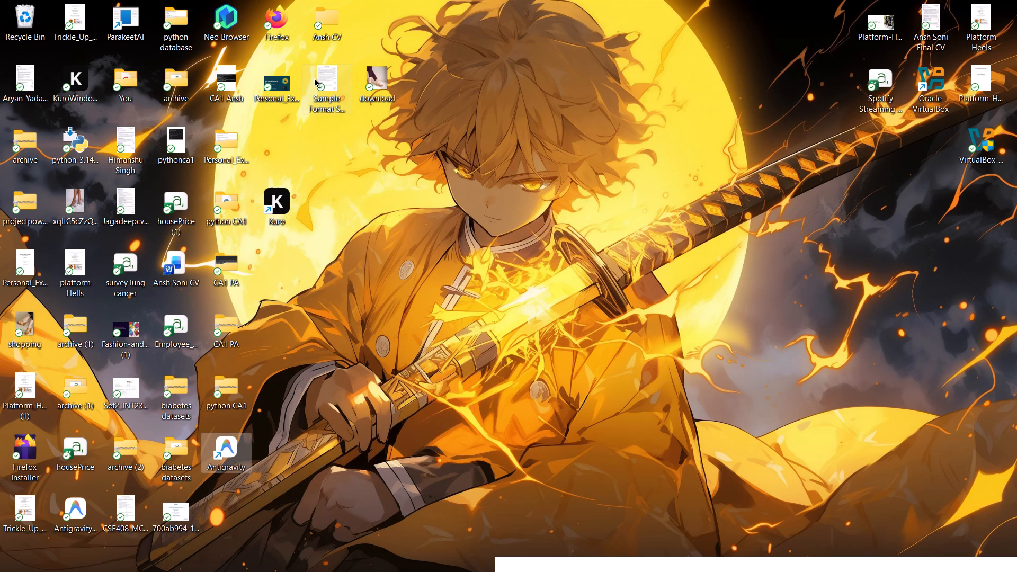
pyautogui.moveTo(314, 78); pyautogui.dragTo(218, 501)
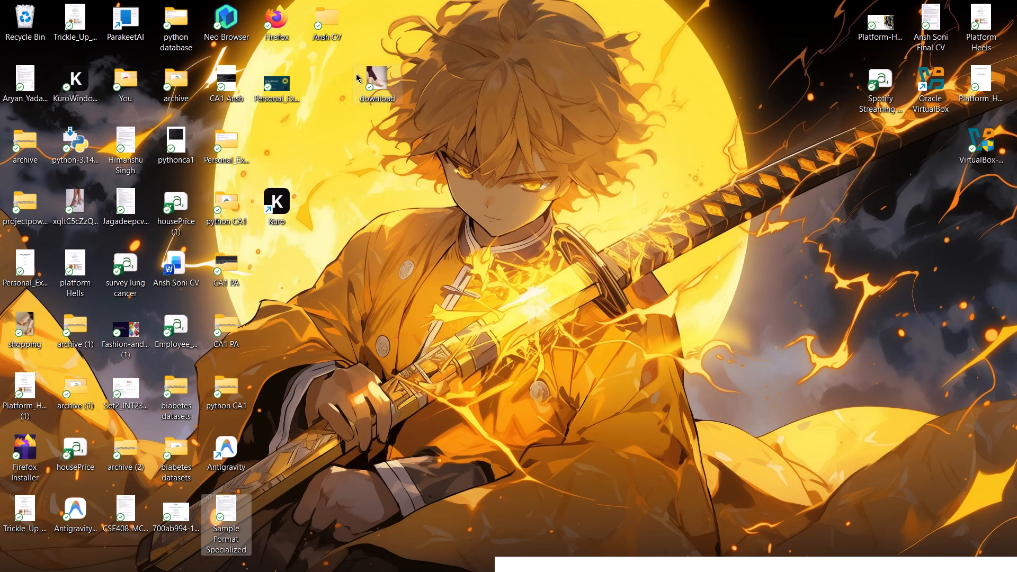
pyautogui.moveTo(336, 15); pyautogui.dragTo(280, 140)
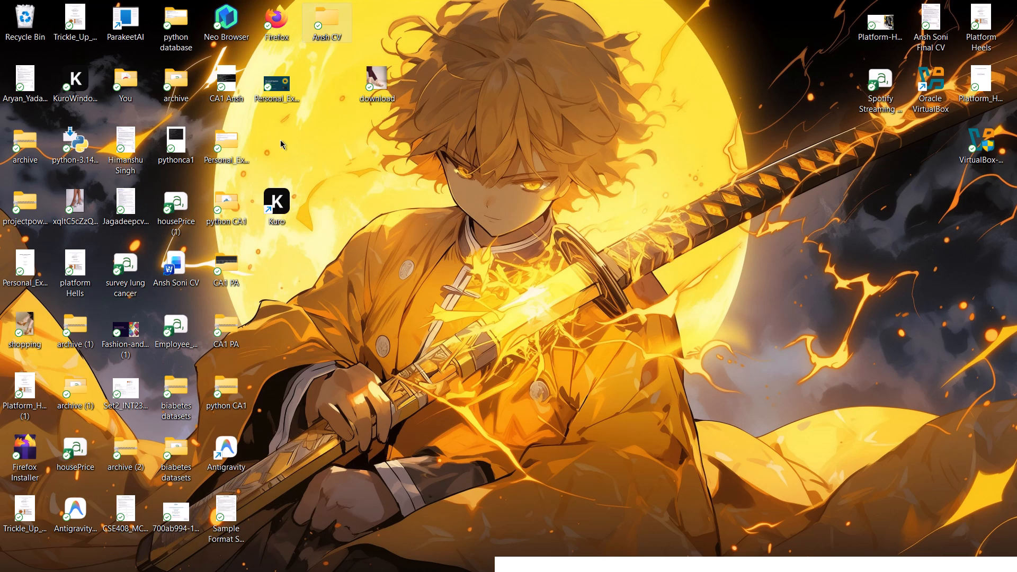
# Move the download image from the desktop into the You folder.
pyautogui.moveTo(371, 79); pyautogui.dragTo(139, 68)
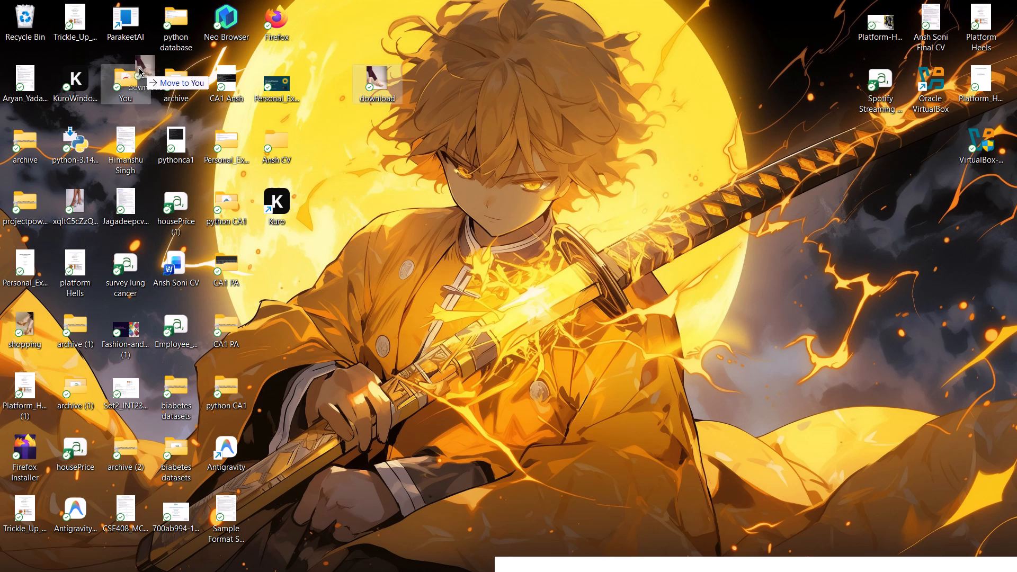
pyautogui.moveTo(139, 68); pyautogui.dragTo(127, 77)
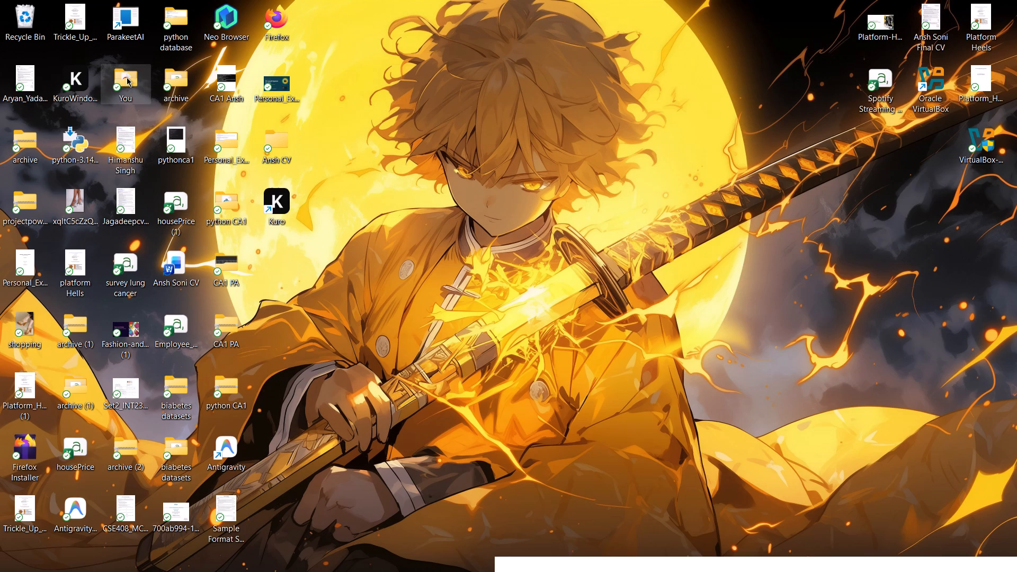